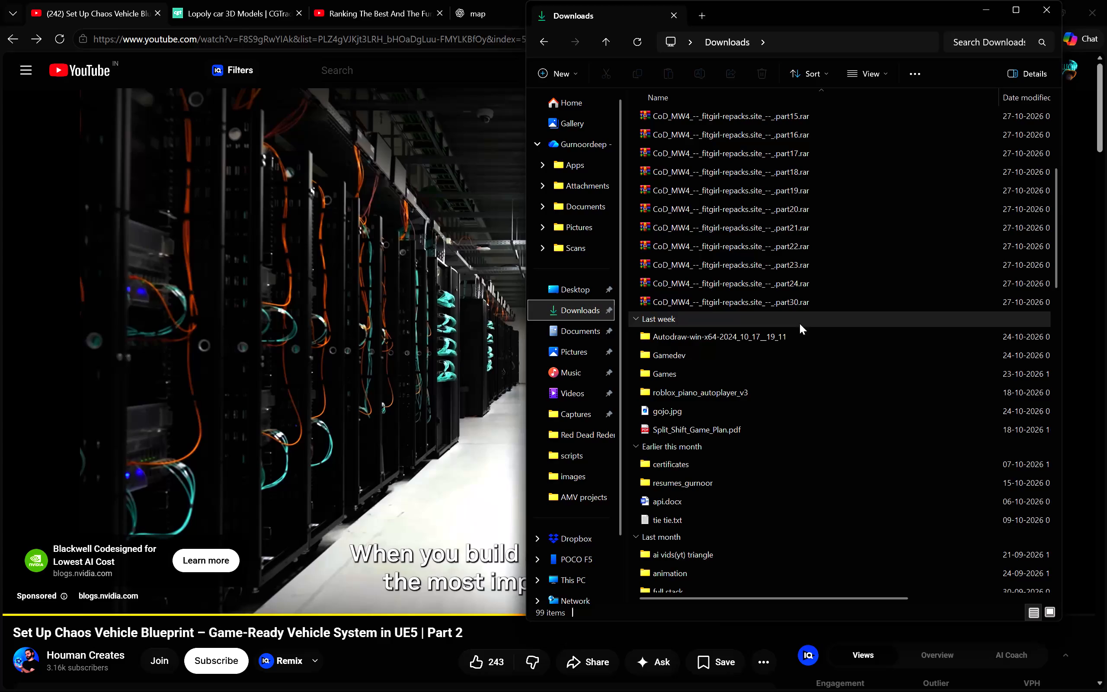
Switch to Edge and retry the cancelled downloads of the CoD_MW4 archive parts 25, 26, 27, 28 and 29.
{"action": "left_click", "coordinate": [503, 634]}
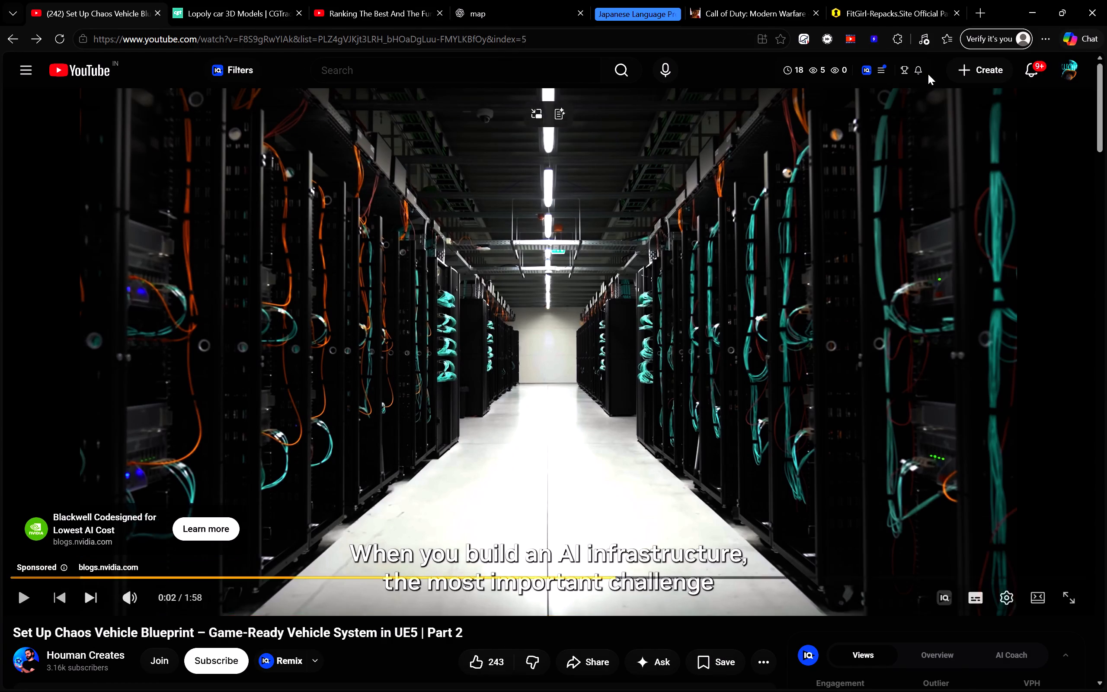
{"action": "key", "text": "ctrl+j"}
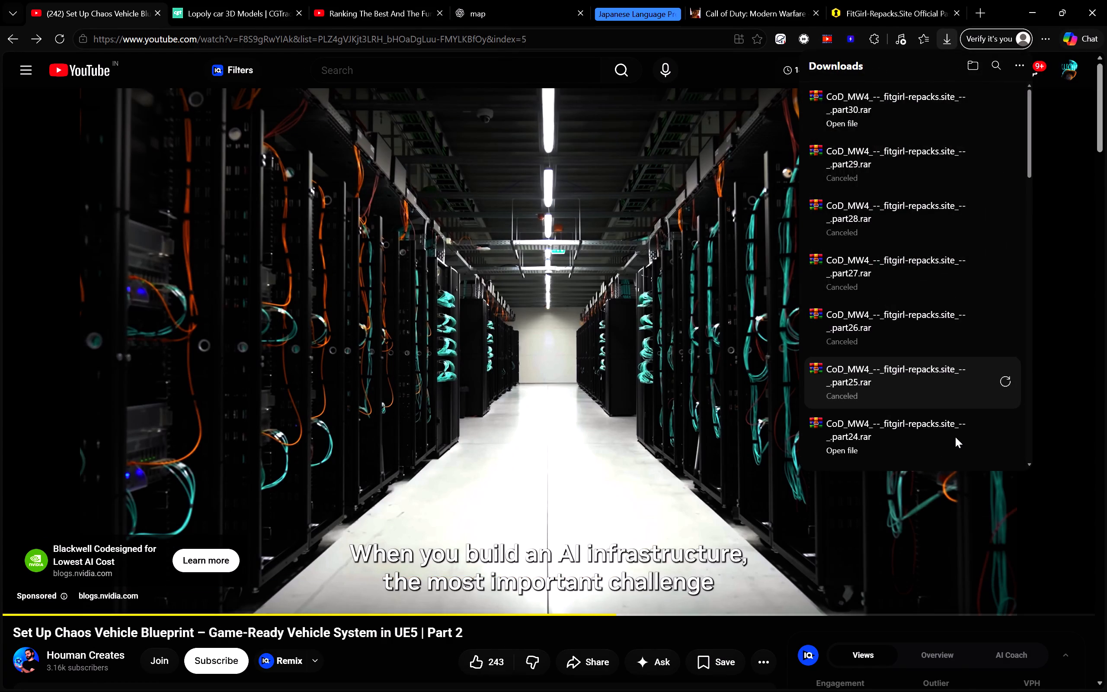
{"action": "scroll", "coordinate": [956, 437], "scroll_direction": "down", "scroll_amount": 1}
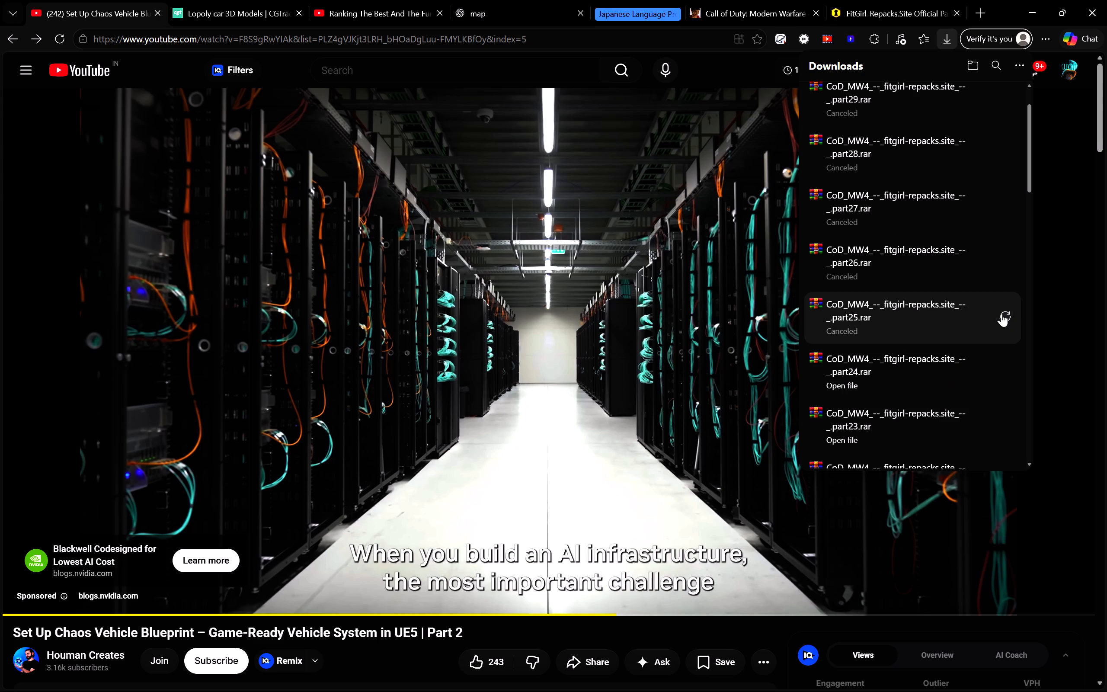
{"action": "left_click", "coordinate": [1005, 316]}
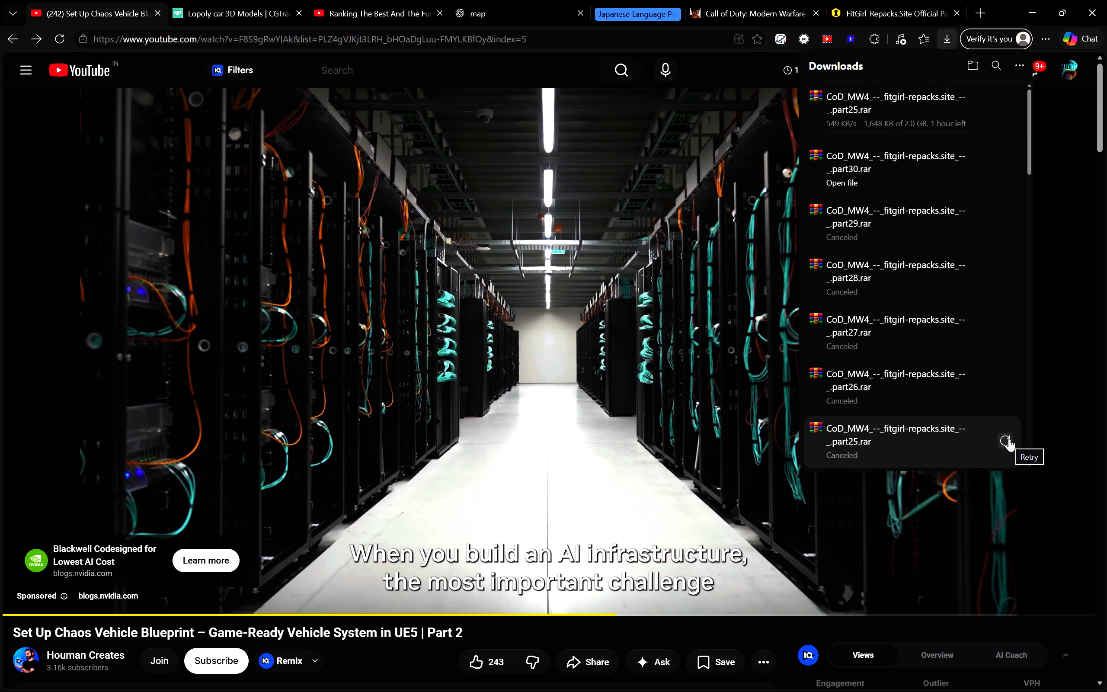
{"action": "left_click", "coordinate": [1004, 381]}
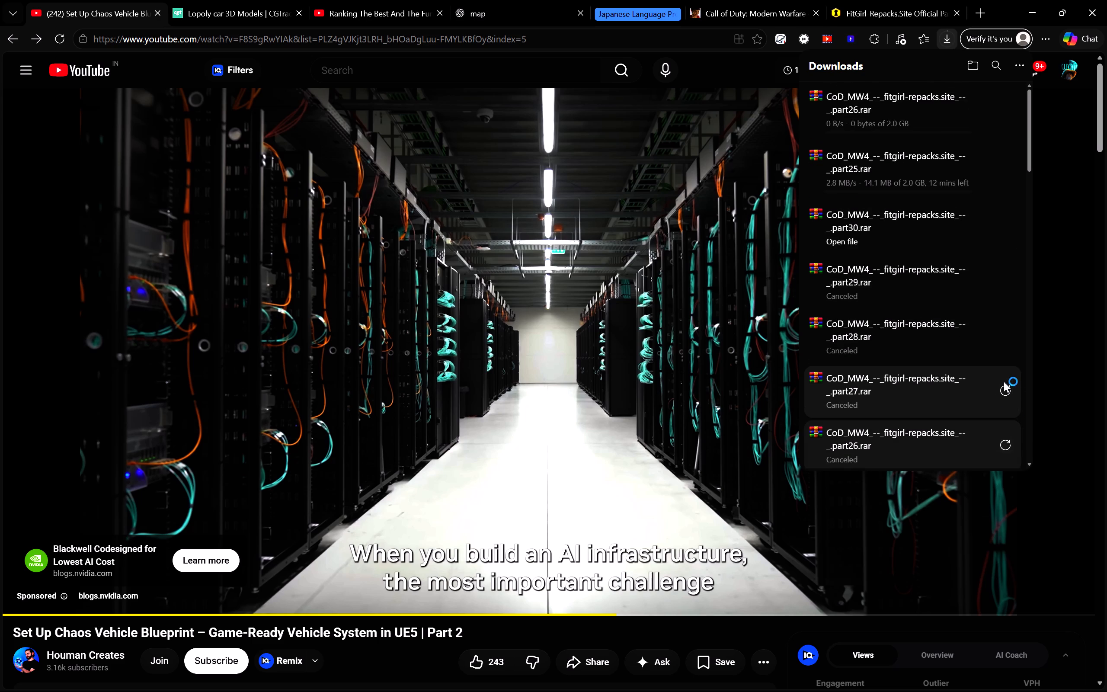
{"action": "left_click", "coordinate": [1009, 388]}
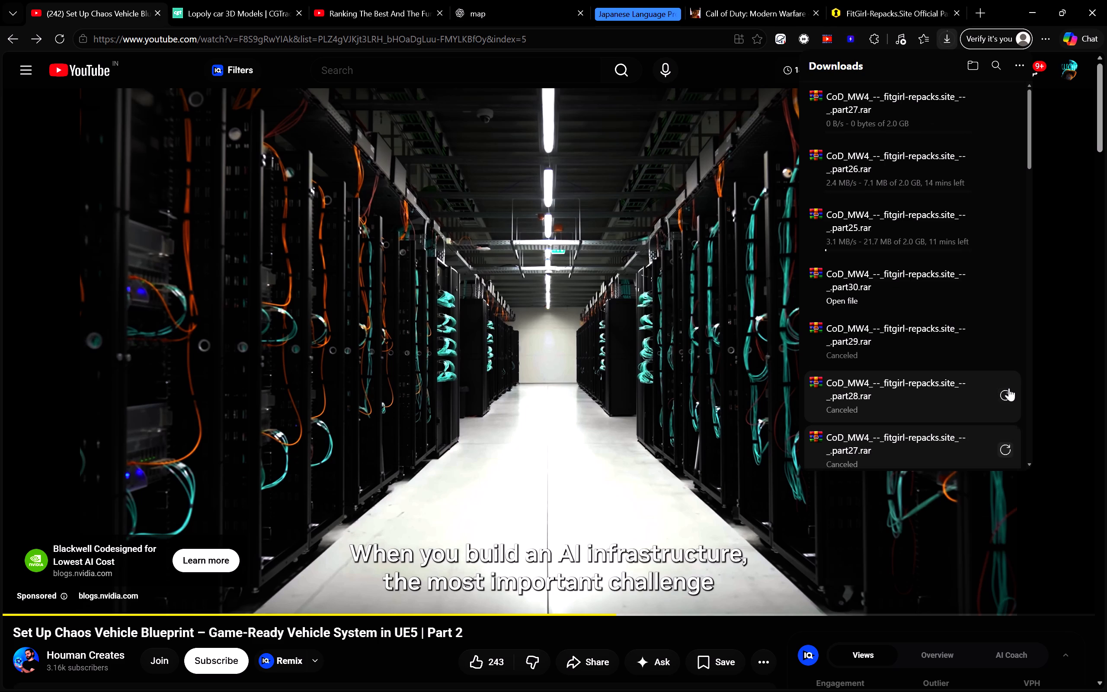
{"action": "left_click", "coordinate": [1010, 393]}
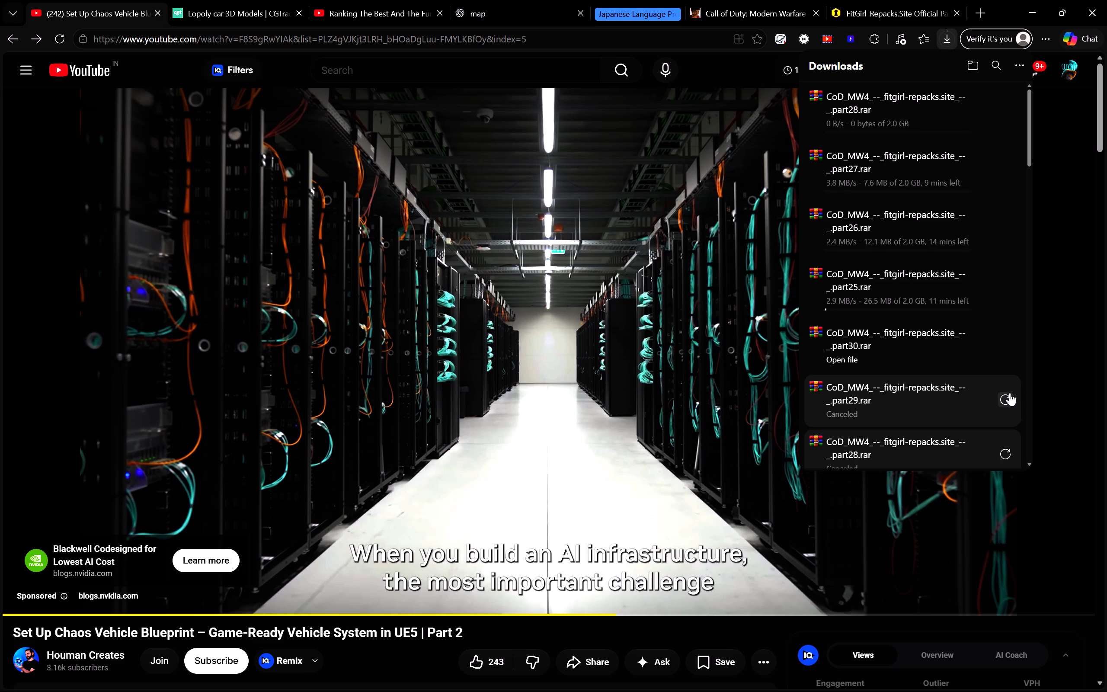
{"action": "left_click", "coordinate": [1010, 400]}
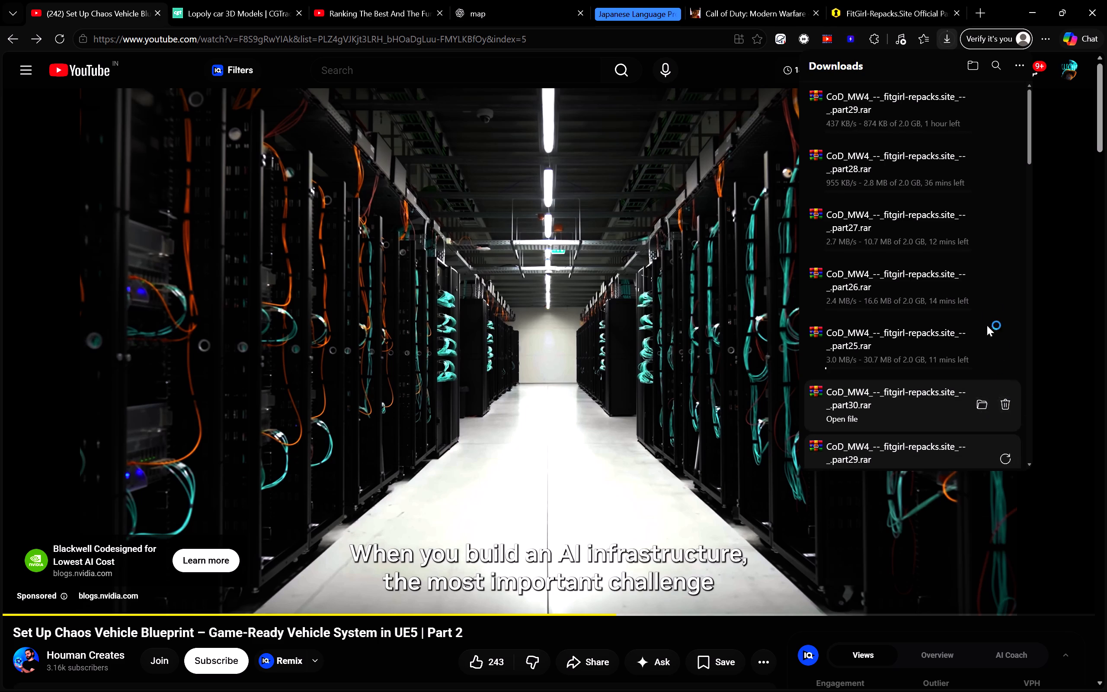
{"action": "scroll", "coordinate": [962, 371], "scroll_direction": "up", "scroll_amount": 3}
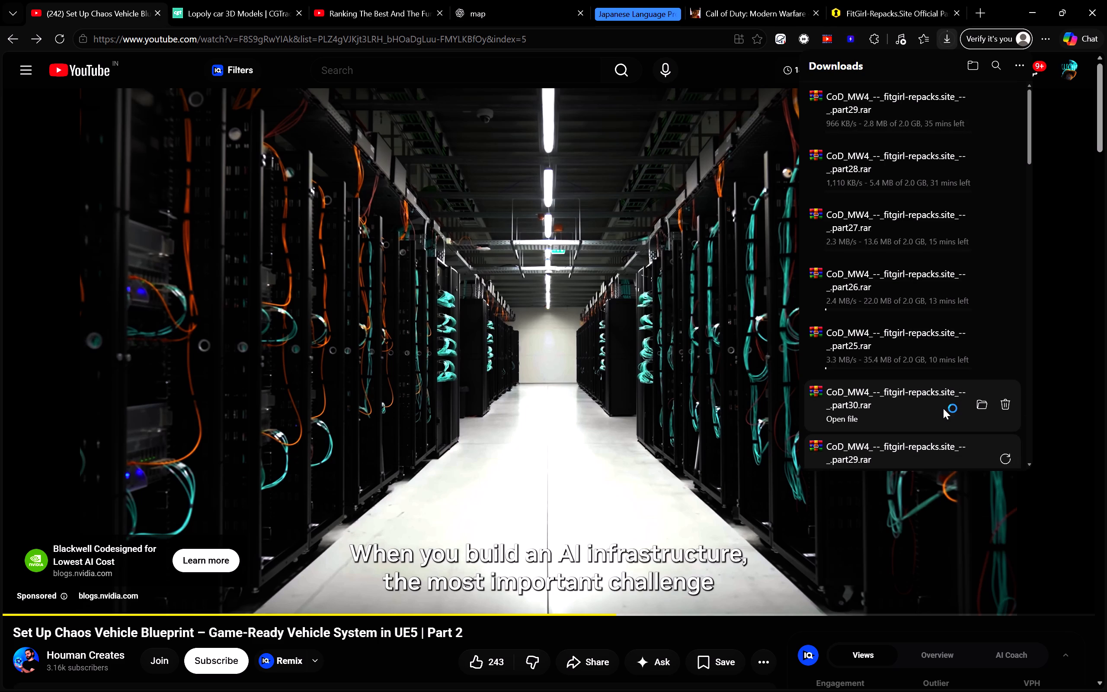
{"action": "scroll", "coordinate": [924, 234], "scroll_direction": "up", "scroll_amount": 4}
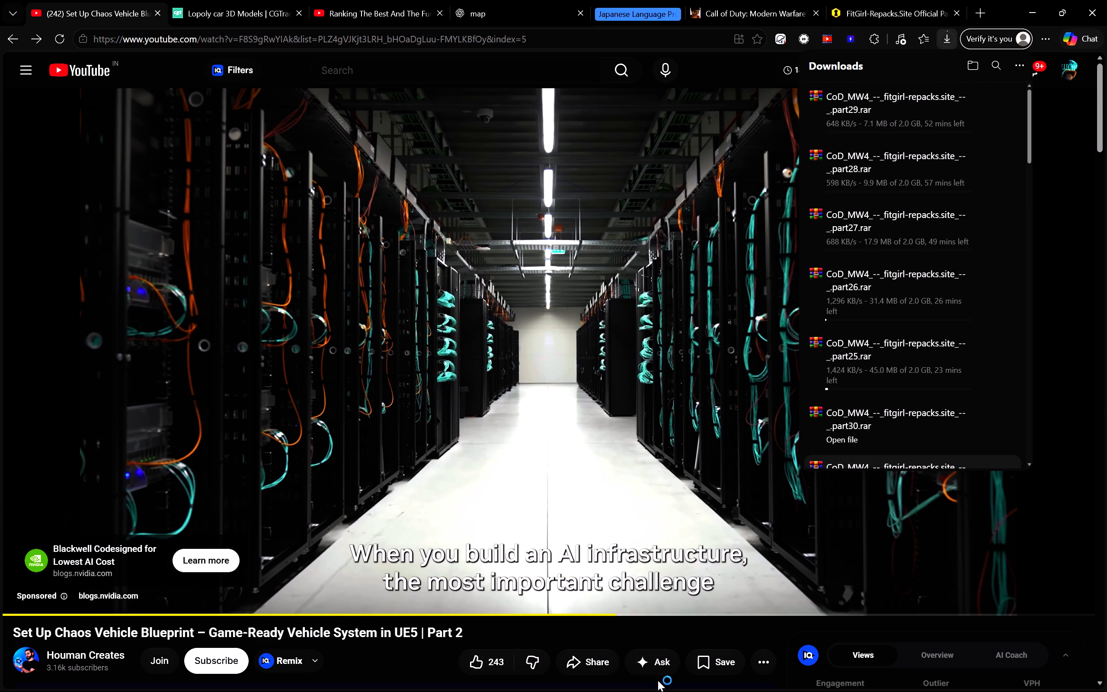
{"action": "left_click", "coordinate": [716, 624]}
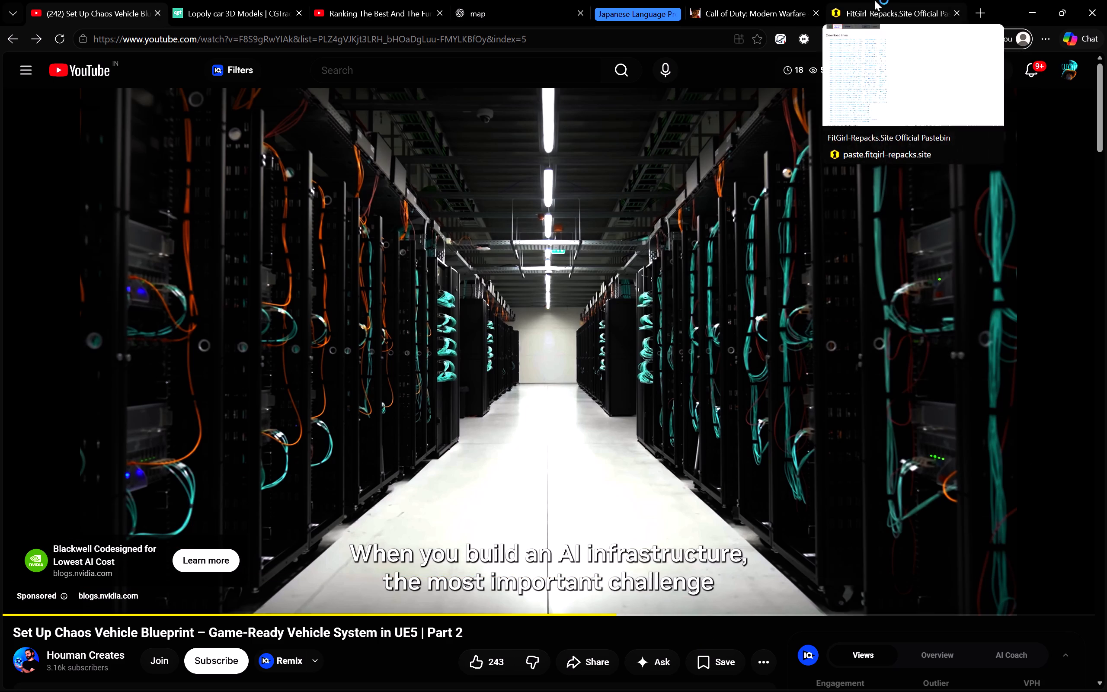
Close the FitGirl-Repacks.Site Official Pastebin page.
{"action": "left_click", "coordinate": [874, 0]}
{"action": "left_click", "coordinate": [957, 11]}
Look through the Call of Duty: Modern Warfare 4 repack page, covering its download mirrors, repack features and texture streamer notes.
{"action": "scroll", "coordinate": [912, 368], "scroll_direction": "down", "scroll_amount": 3}
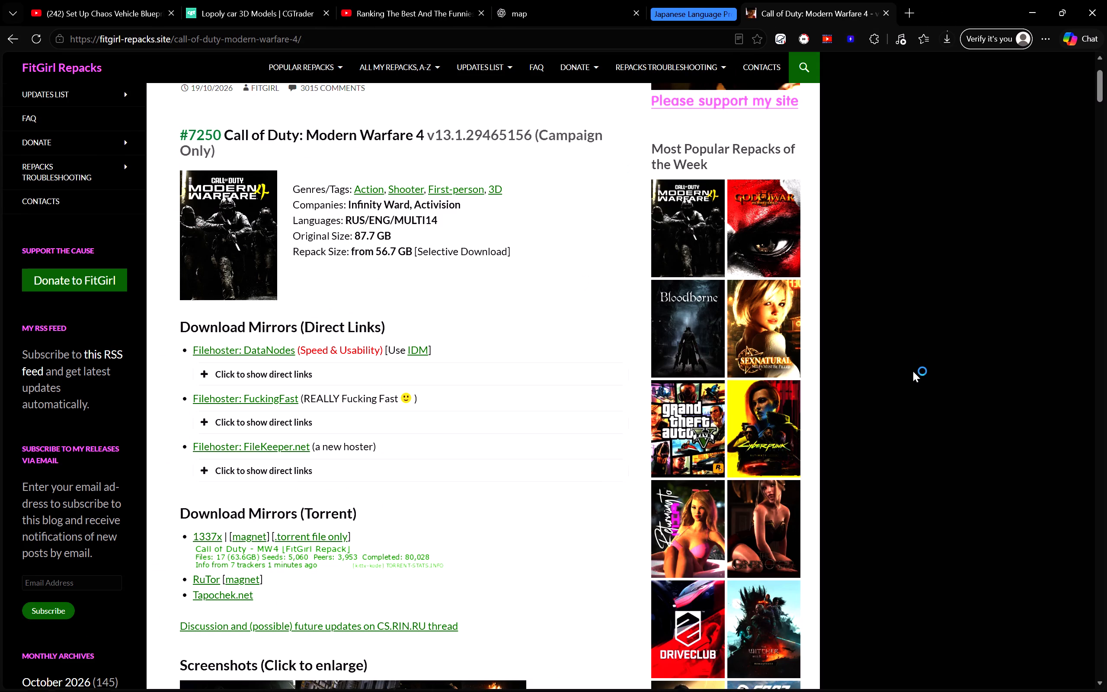
{"action": "scroll", "coordinate": [913, 371], "scroll_direction": "down", "scroll_amount": 3}
{"action": "scroll", "coordinate": [918, 358], "scroll_direction": "up", "scroll_amount": 7}
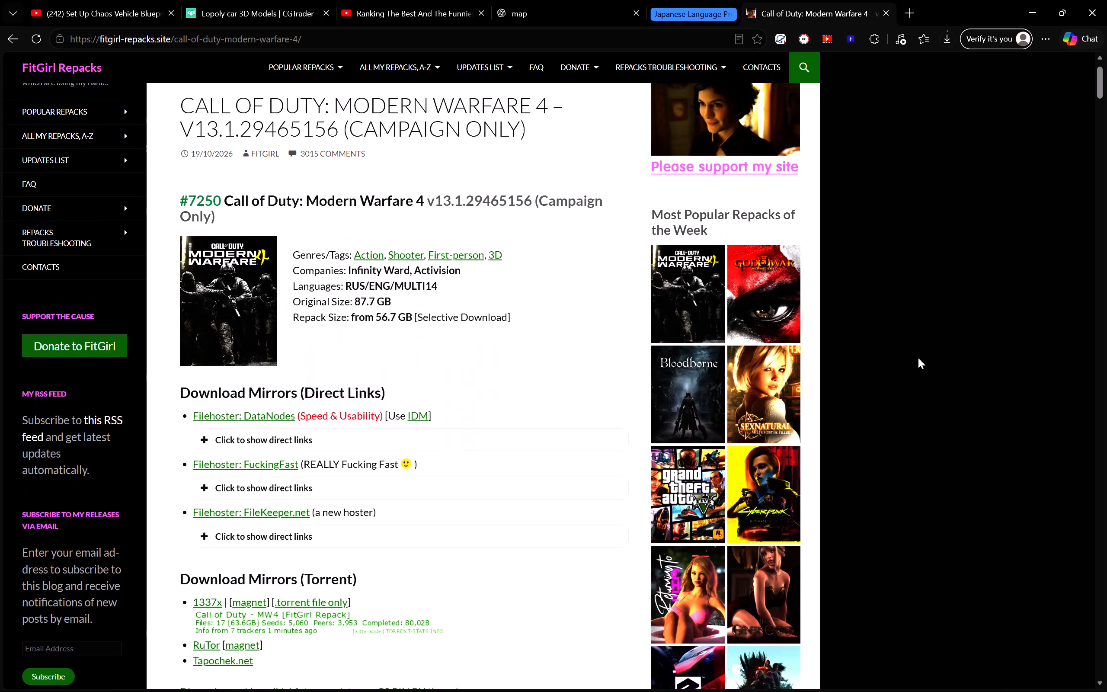
{"action": "scroll", "coordinate": [918, 358], "scroll_direction": "up", "scroll_amount": 5}
{"action": "scroll", "coordinate": [918, 358], "scroll_direction": "down", "scroll_amount": 10}
{"action": "scroll", "coordinate": [915, 360], "scroll_direction": "up", "scroll_amount": 8}
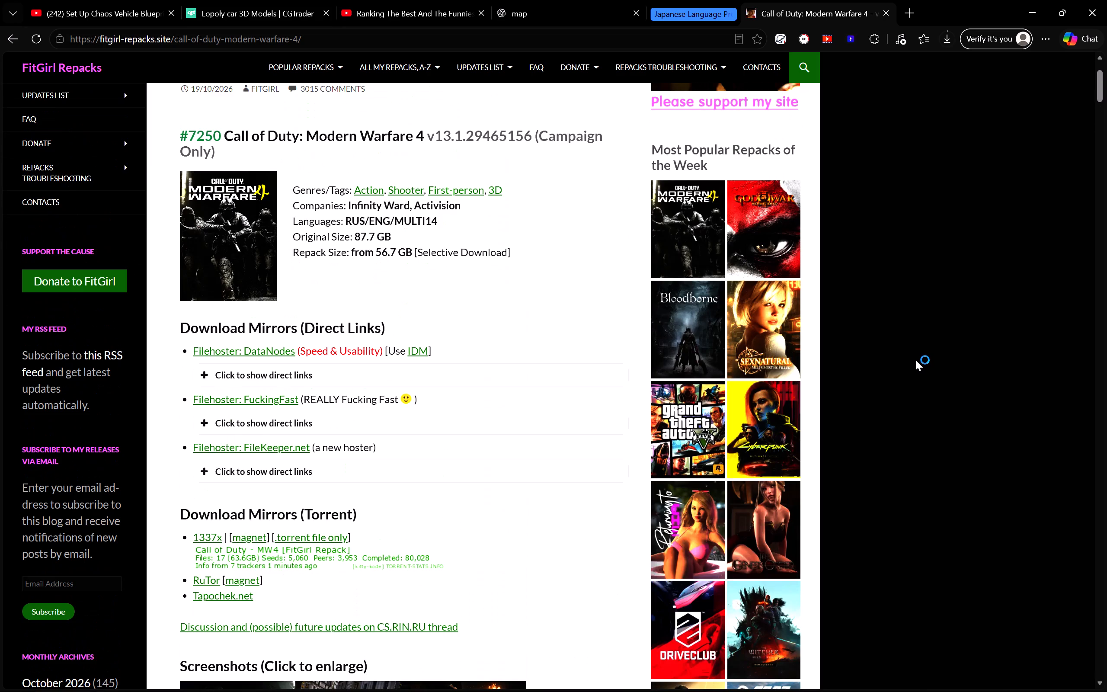
{"action": "scroll", "coordinate": [915, 357], "scroll_direction": "up", "scroll_amount": 1}
{"action": "scroll", "coordinate": [915, 356], "scroll_direction": "down", "scroll_amount": 16}
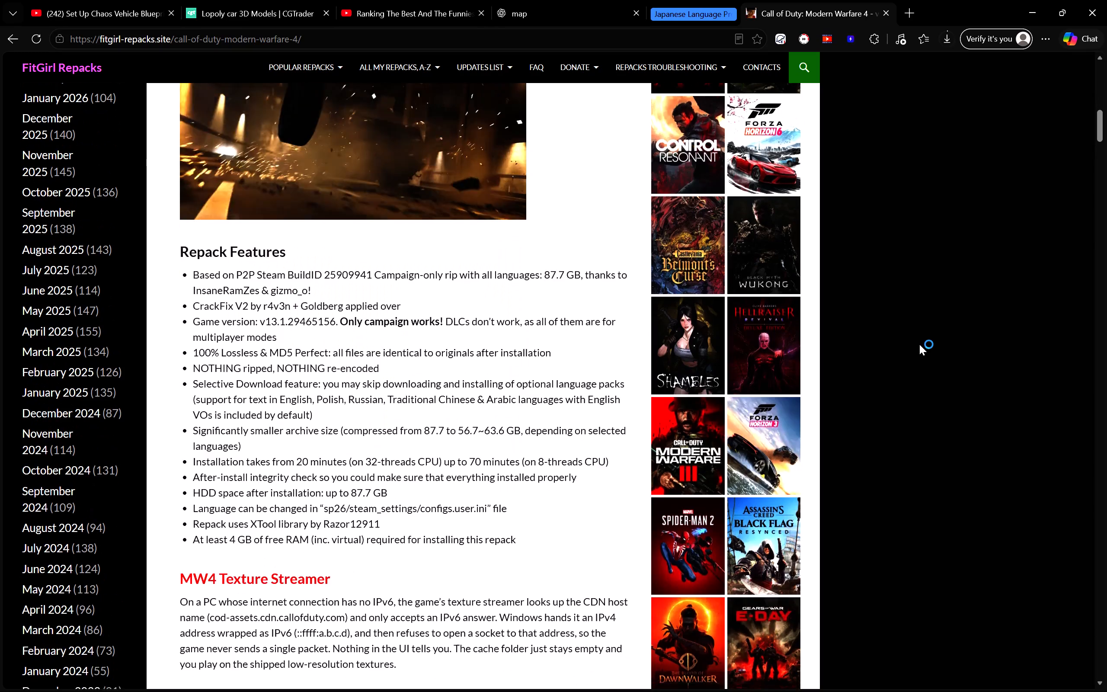
{"action": "scroll", "coordinate": [919, 344], "scroll_direction": "down", "scroll_amount": 1}
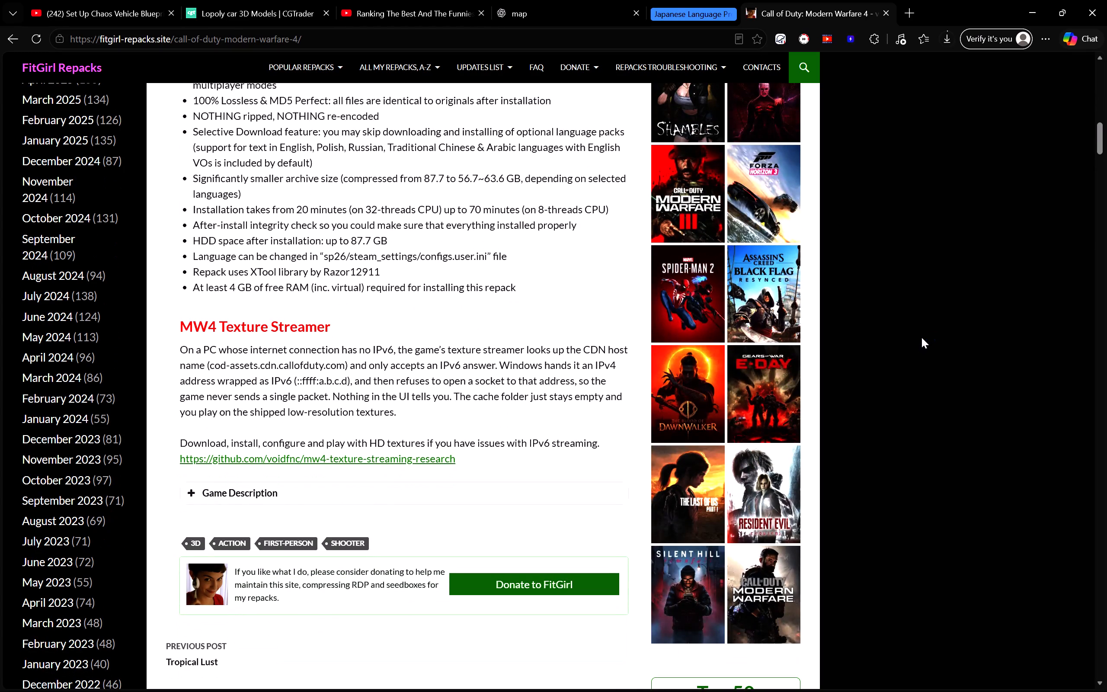
{"action": "middle_click", "coordinate": [921, 338]}
{"action": "middle_click", "coordinate": [925, 82]}
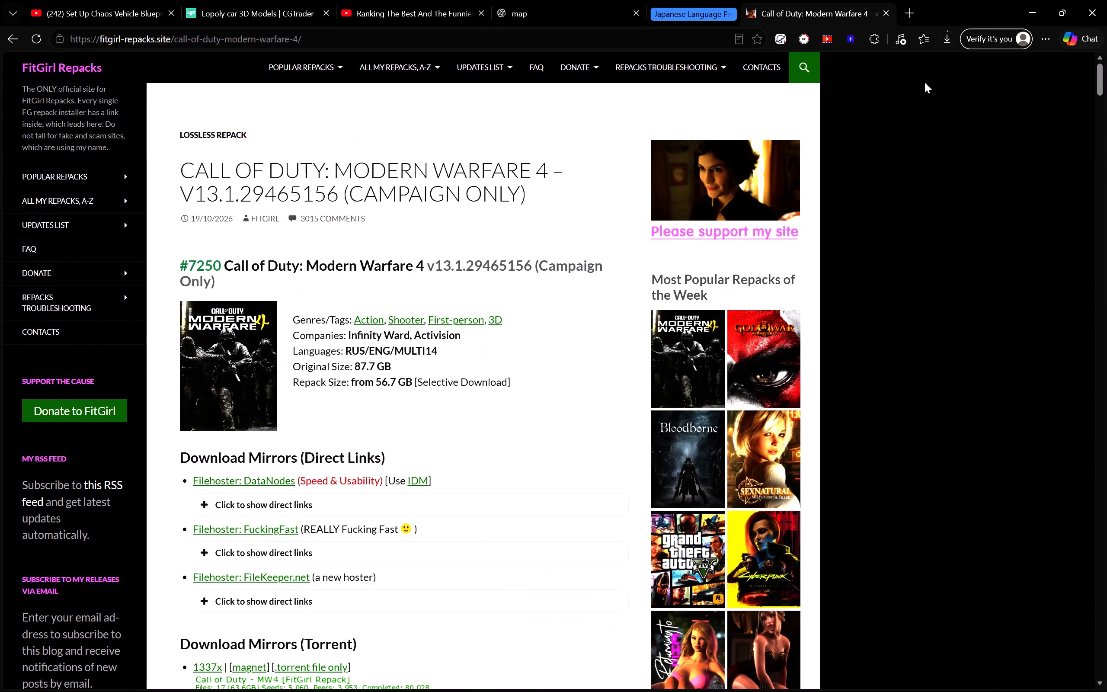
Browse the CGTrader search results for low-poly car models.
{"action": "left_click", "coordinate": [199, 0]}
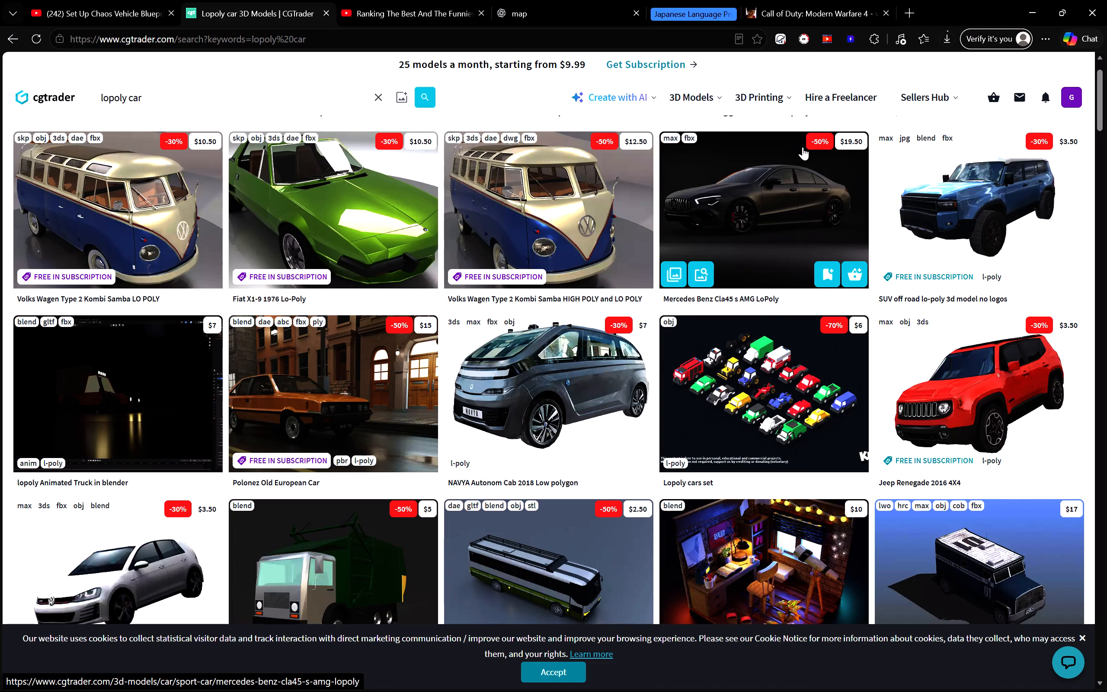
{"action": "scroll", "coordinate": [651, 399], "scroll_direction": "down", "scroll_amount": 5}
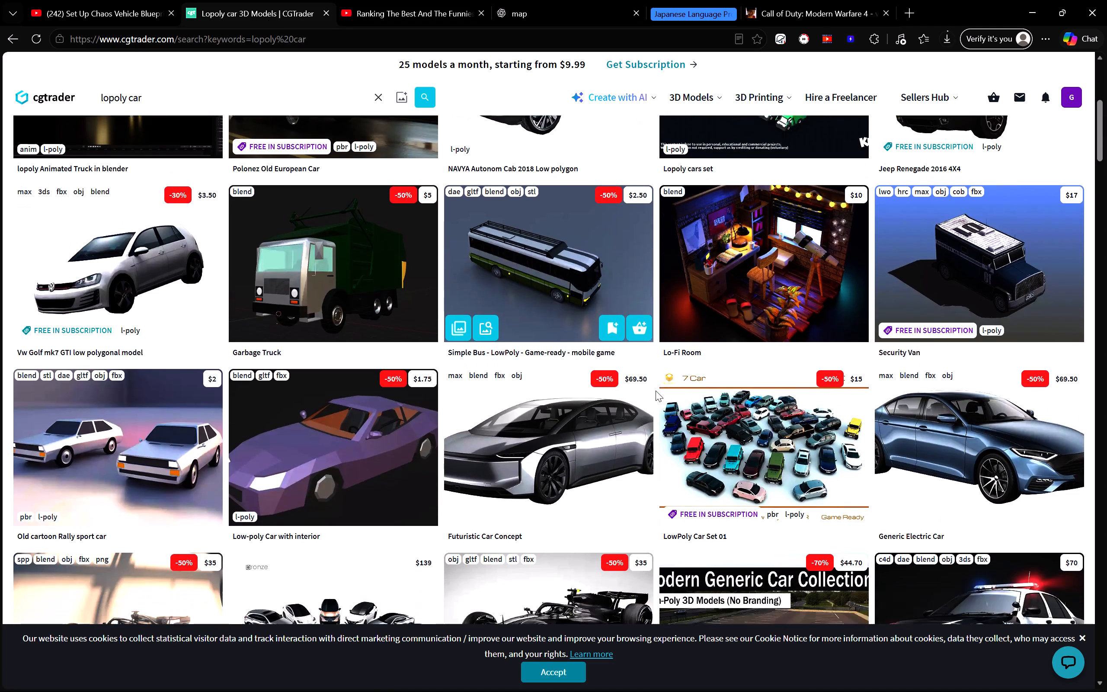
{"action": "scroll", "coordinate": [658, 389], "scroll_direction": "down", "scroll_amount": 4}
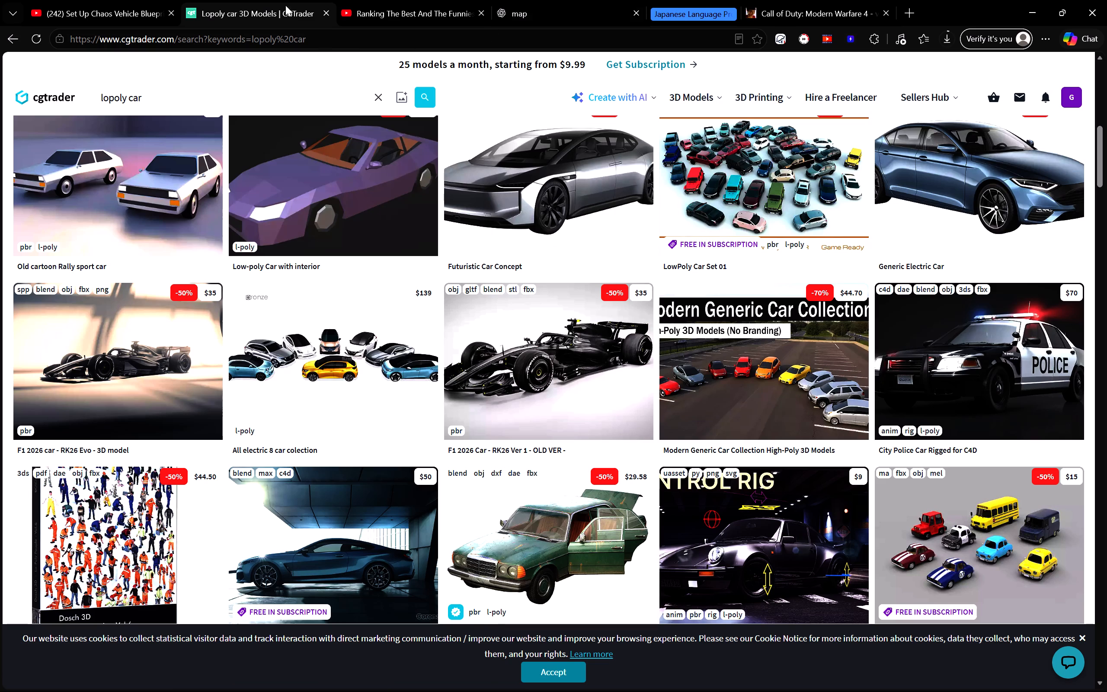
Search the web for "studio" in a new tab and open YouTube Studio from the results.
{"action": "left_click", "coordinate": [913, 6]}
{"action": "type", "text": "studio'"}
{"action": "key", "text": "BackSpace"}
{"action": "key", "text": "Return"}
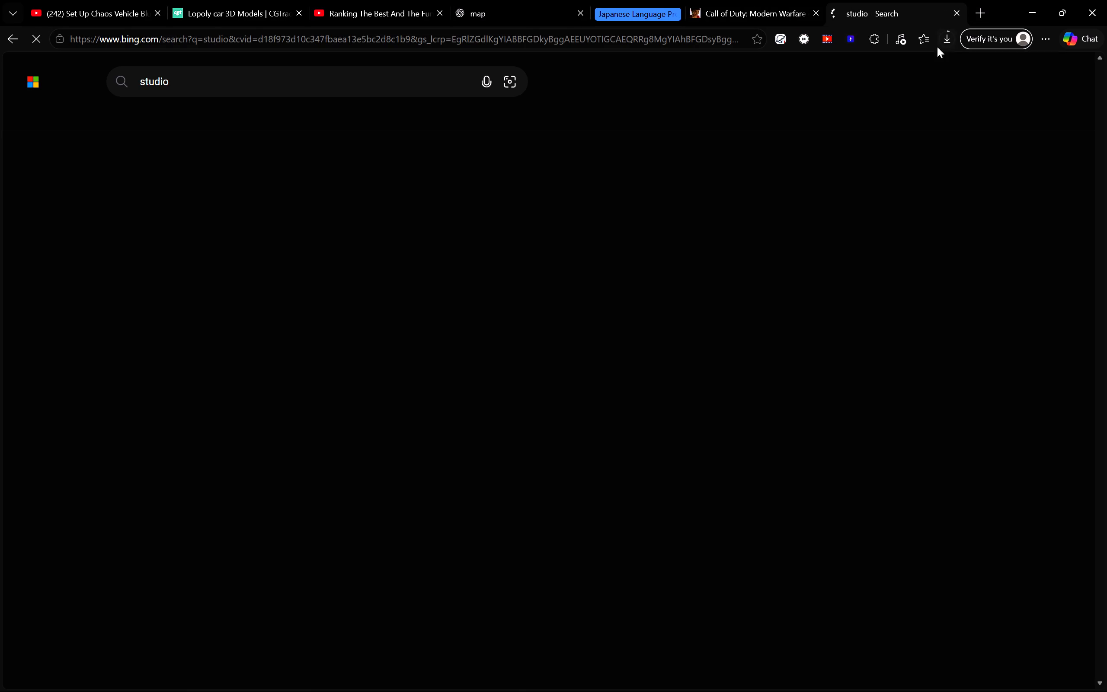
{"action": "left_click", "coordinate": [151, 207]}
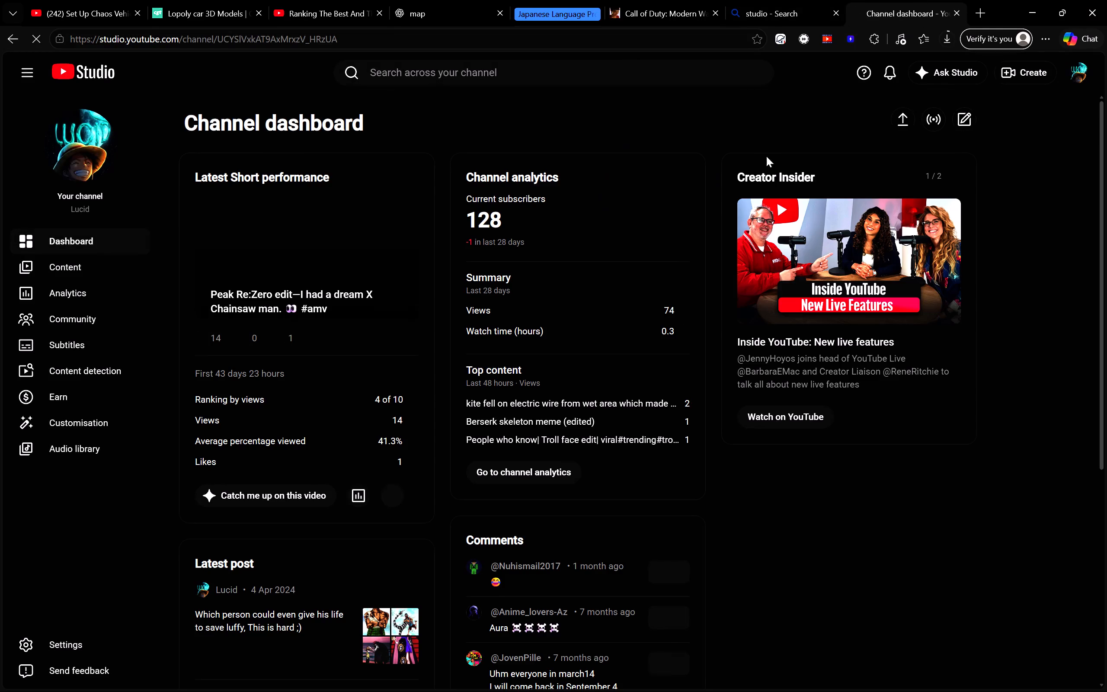
Switch YouTube Studio to the NahReplayThat channel account and close the leftover "studio" search page.
{"action": "left_click", "coordinate": [1085, 67]}
{"action": "left_click", "coordinate": [1020, 212]}
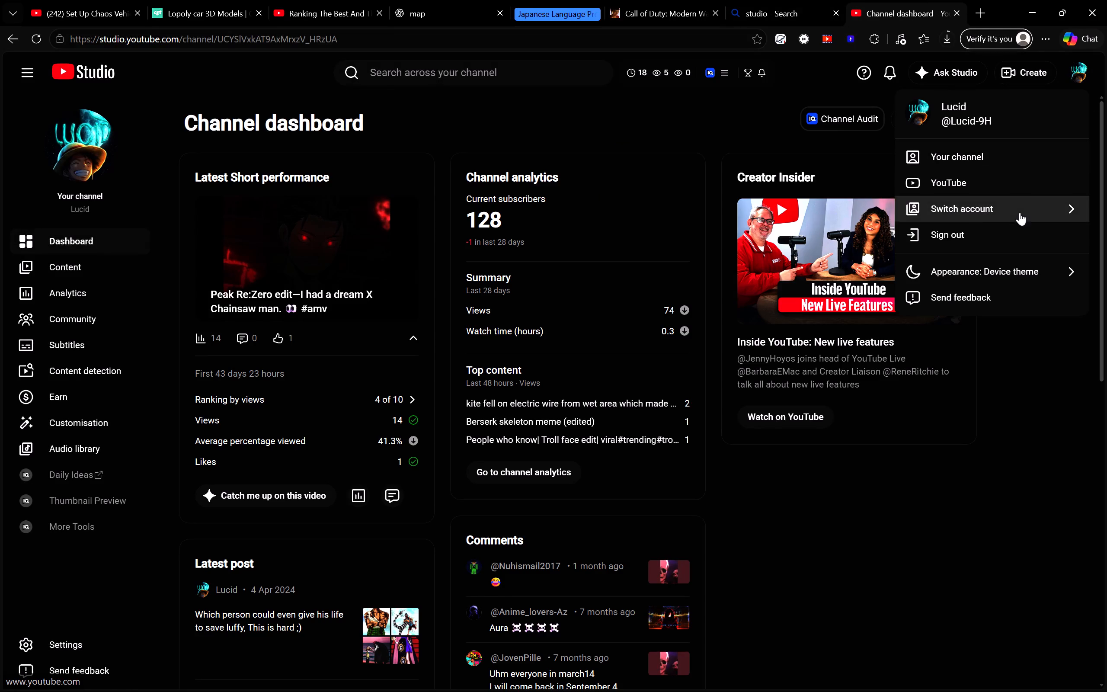
{"action": "left_click", "coordinate": [994, 350]}
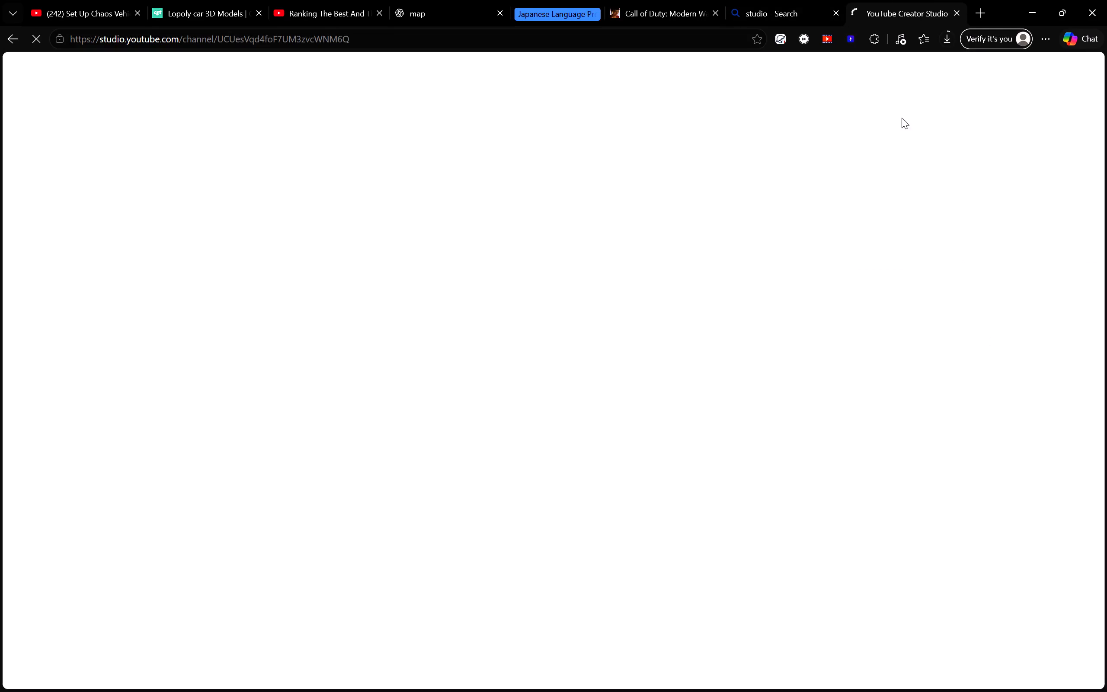
{"action": "left_click", "coordinate": [840, 16]}
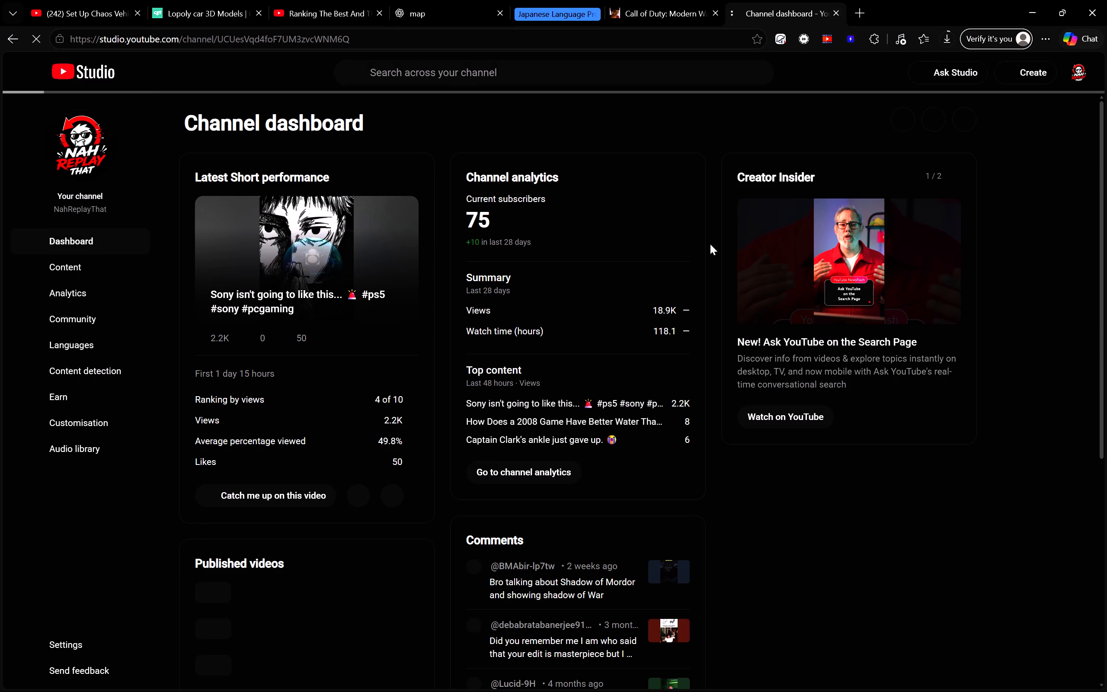
Open the latest Short's video analytics and show its realtime views for the last 60 minutes.
{"action": "left_click", "coordinate": [360, 490]}
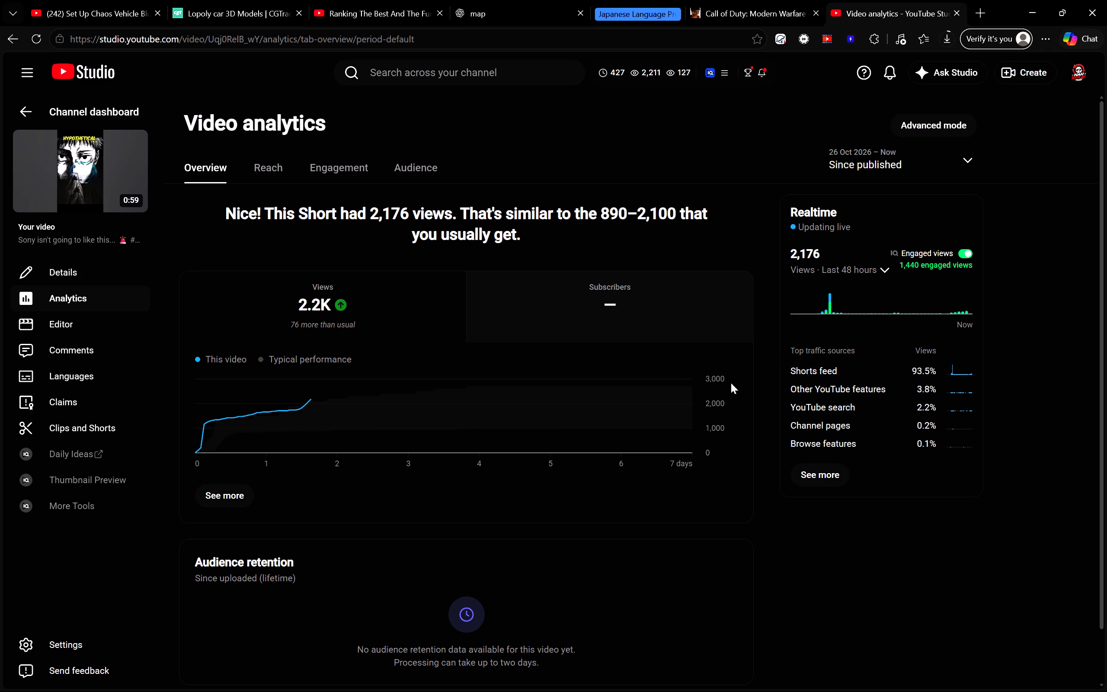
{"action": "left_click", "coordinate": [848, 268]}
{"action": "left_click", "coordinate": [861, 290]}
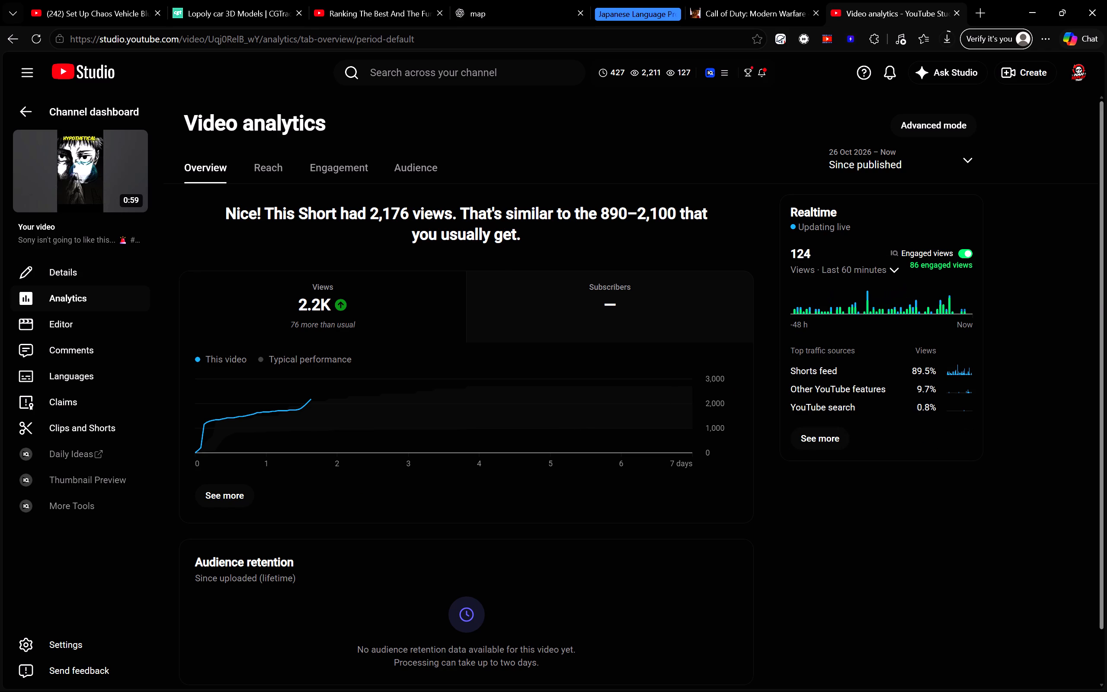
{"action": "left_click", "coordinate": [1105, 295]}
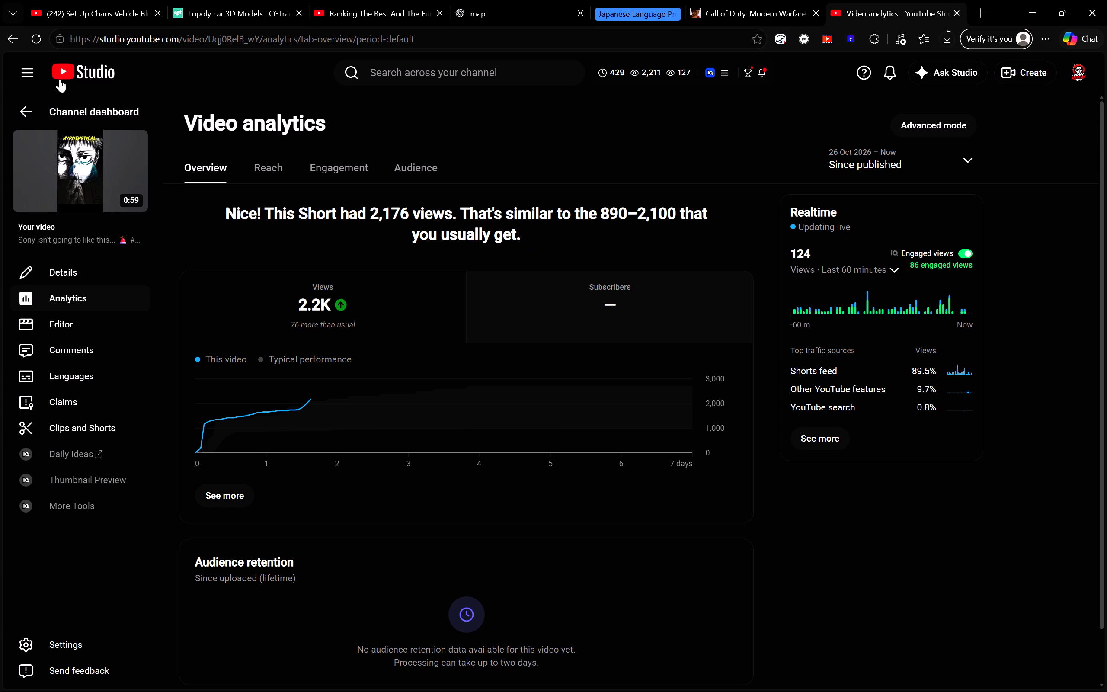
Reopen the latest Short's analytics from the channel dashboard and review its Overview, Reach and Engagement data.
{"action": "left_click", "coordinate": [106, 67]}
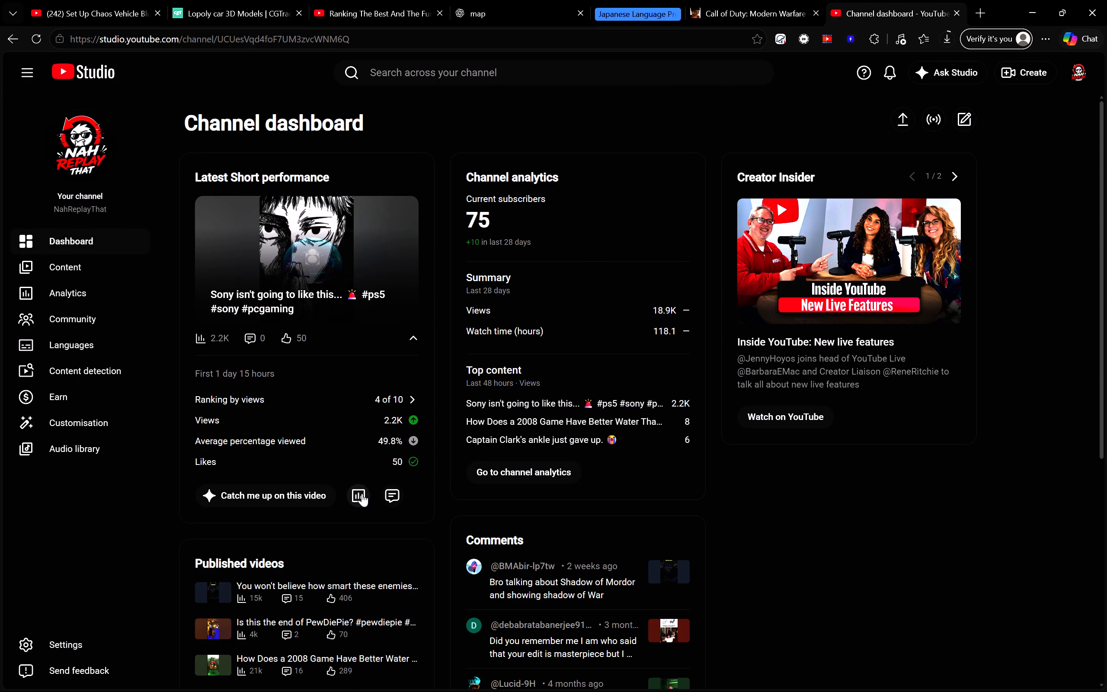
{"action": "left_click", "coordinate": [362, 493]}
{"action": "scroll", "coordinate": [430, 460], "scroll_direction": "down", "scroll_amount": 6}
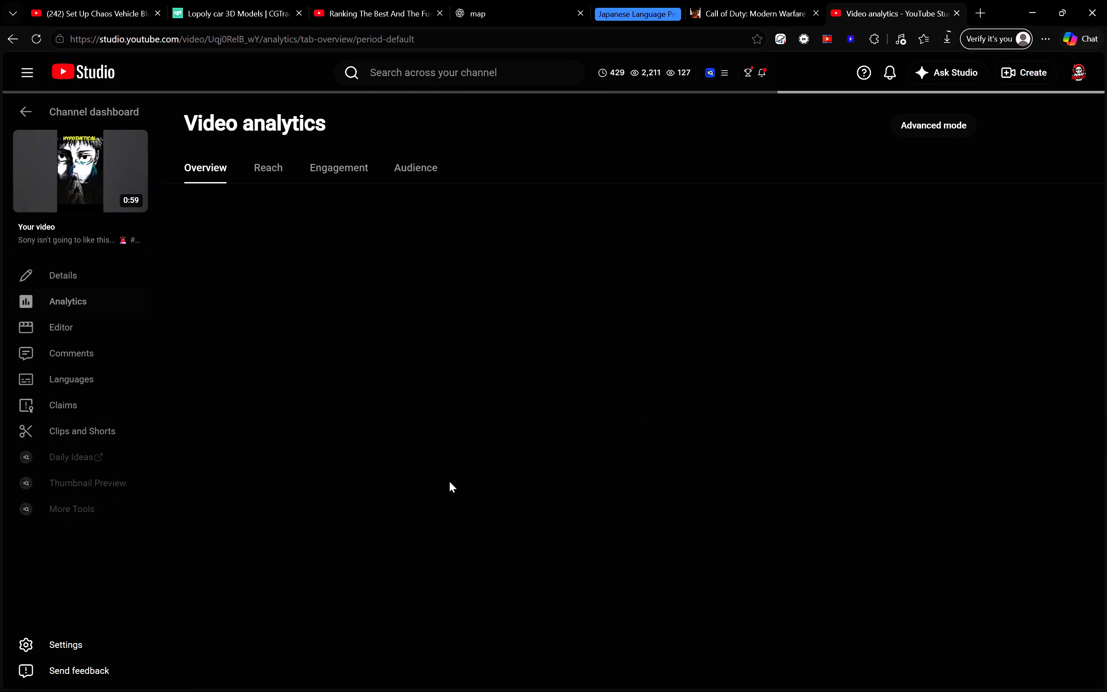
{"action": "scroll", "coordinate": [449, 481], "scroll_direction": "down", "scroll_amount": 5}
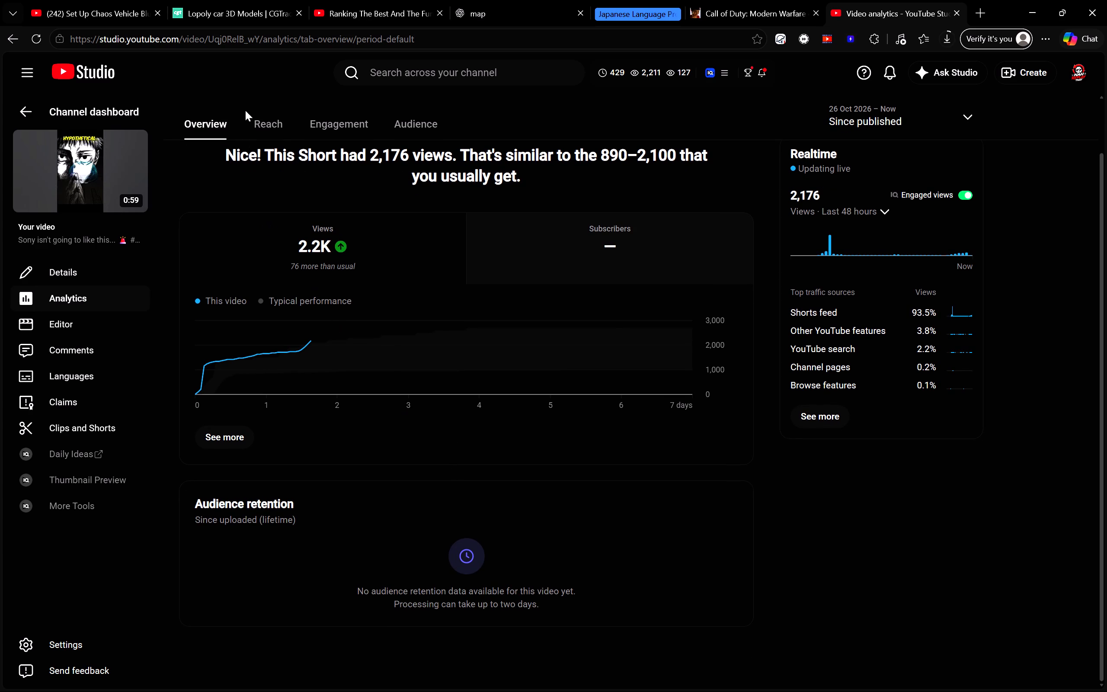
{"action": "left_click", "coordinate": [261, 115]}
{"action": "left_click", "coordinate": [354, 170]}
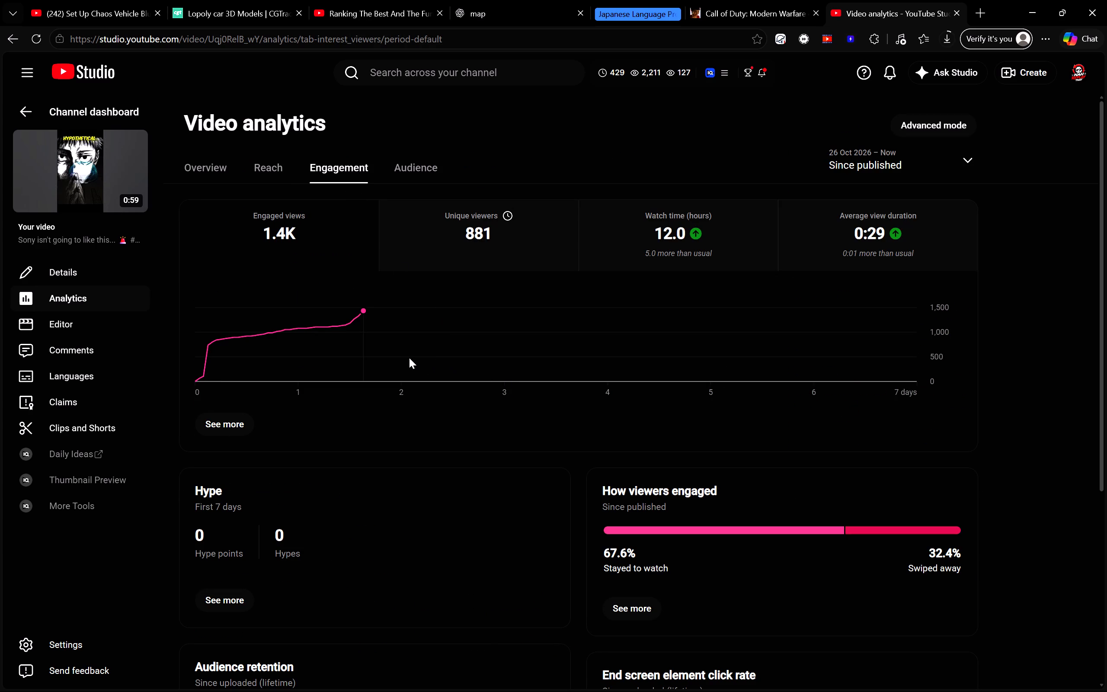
{"action": "left_click", "coordinate": [215, 159]}
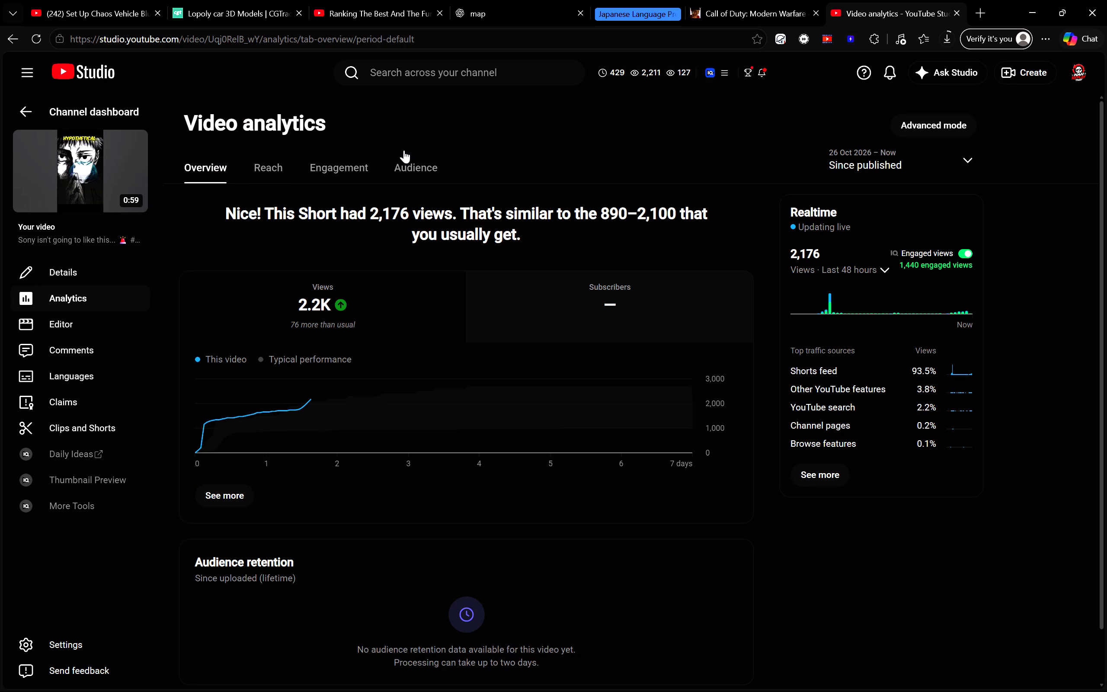
Return to the channel dashboard and close YouTube Studio.
{"action": "left_click_drag", "start_coordinate": [78, 109], "coordinate": [218, 128]}
{"action": "left_click_drag", "start_coordinate": [224, 161], "coordinate": [240, 165]}
{"action": "left_click", "coordinate": [89, 67]}
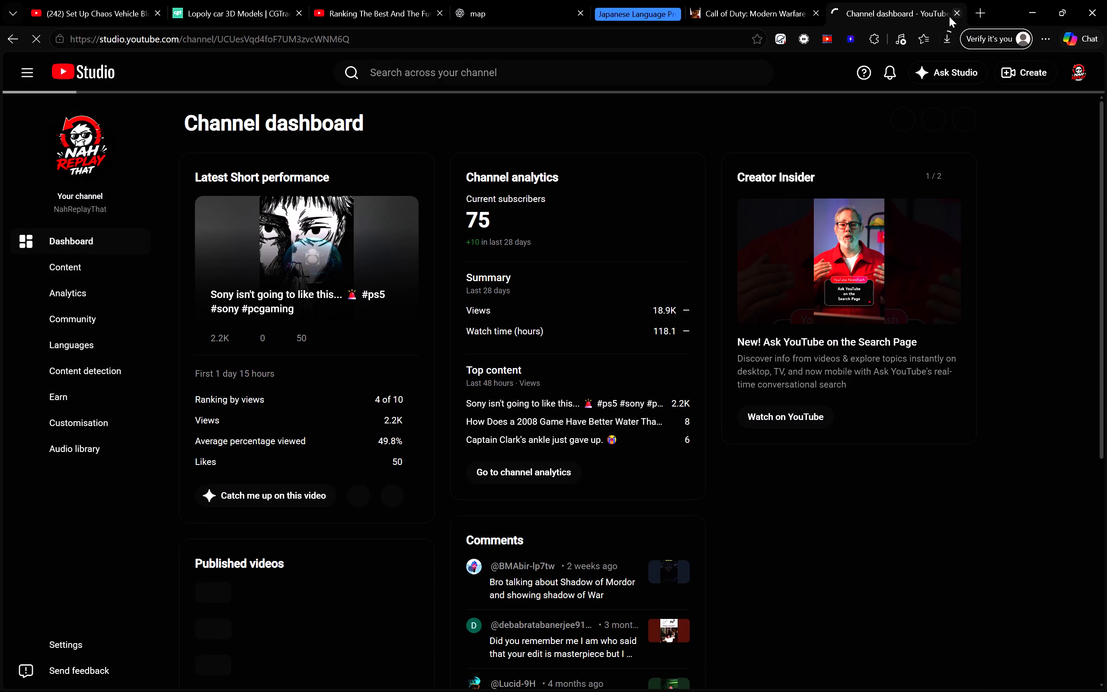
{"action": "left_click", "coordinate": [956, 14]}
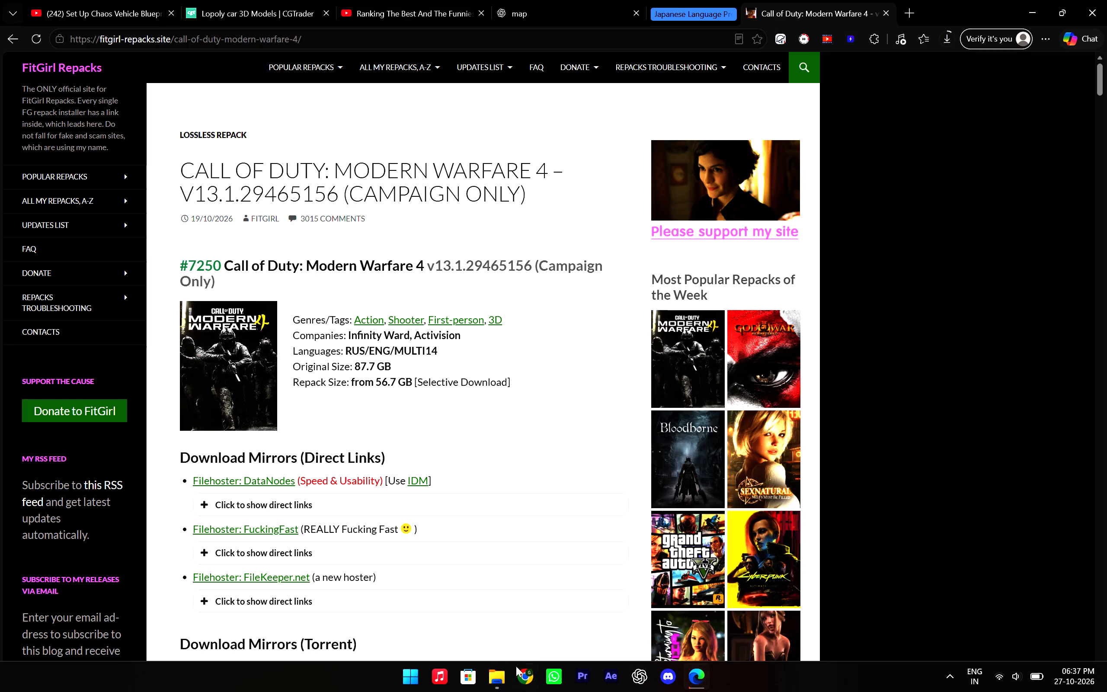
Open the nemesis-2.docx script from the scripts folder inside NahReplayThat in Downloads.
{"action": "left_click", "coordinate": [497, 678]}
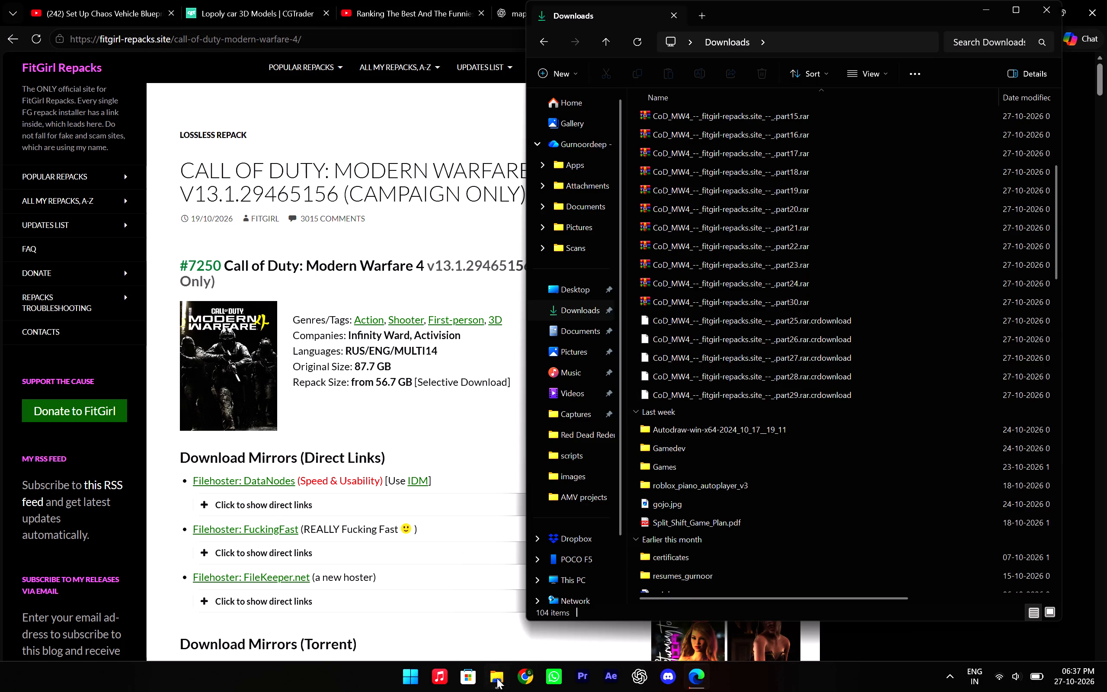
{"action": "left_click", "coordinate": [992, 12]}
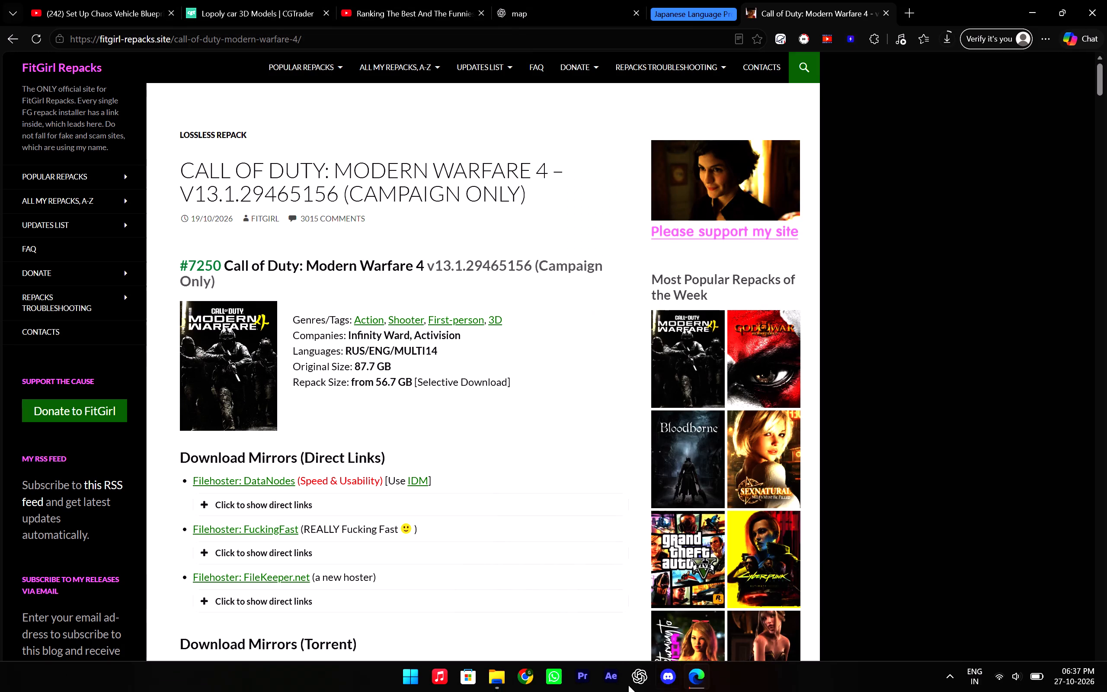
{"action": "left_click", "coordinate": [489, 676]}
{"action": "scroll", "coordinate": [731, 326], "scroll_direction": "up", "scroll_amount": 5}
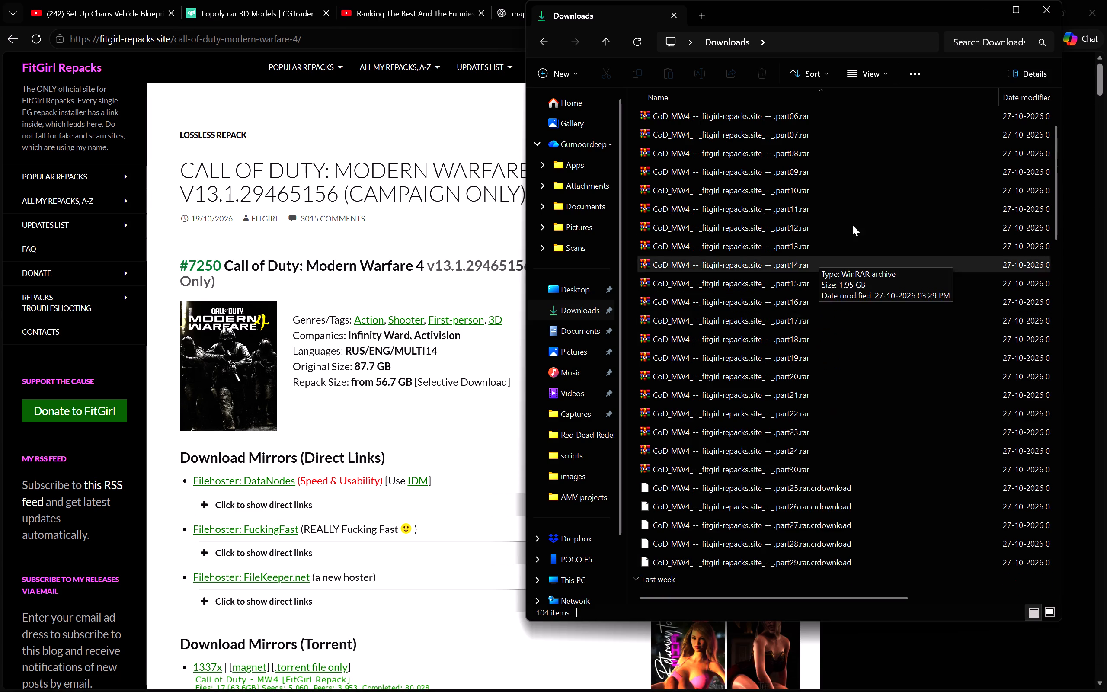
{"action": "scroll", "coordinate": [852, 225], "scroll_direction": "up", "scroll_amount": 8}
{"action": "scroll", "coordinate": [839, 361], "scroll_direction": "down", "scroll_amount": 13}
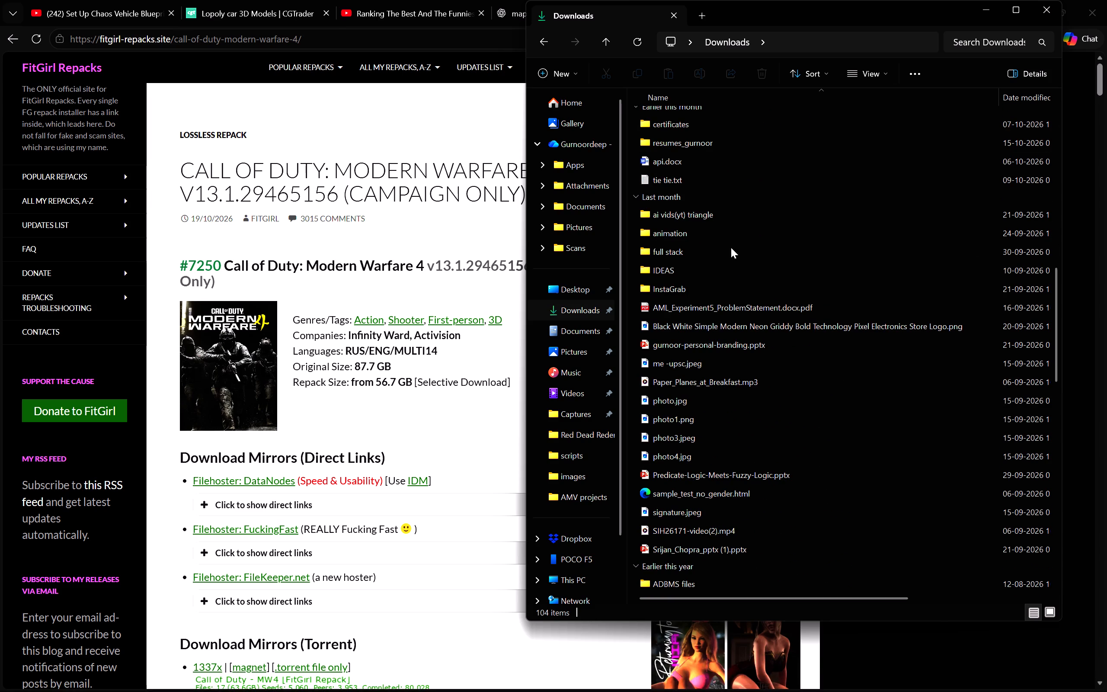
{"action": "scroll", "coordinate": [747, 383], "scroll_direction": "down", "scroll_amount": 6}
{"action": "double_click", "coordinate": [720, 375]}
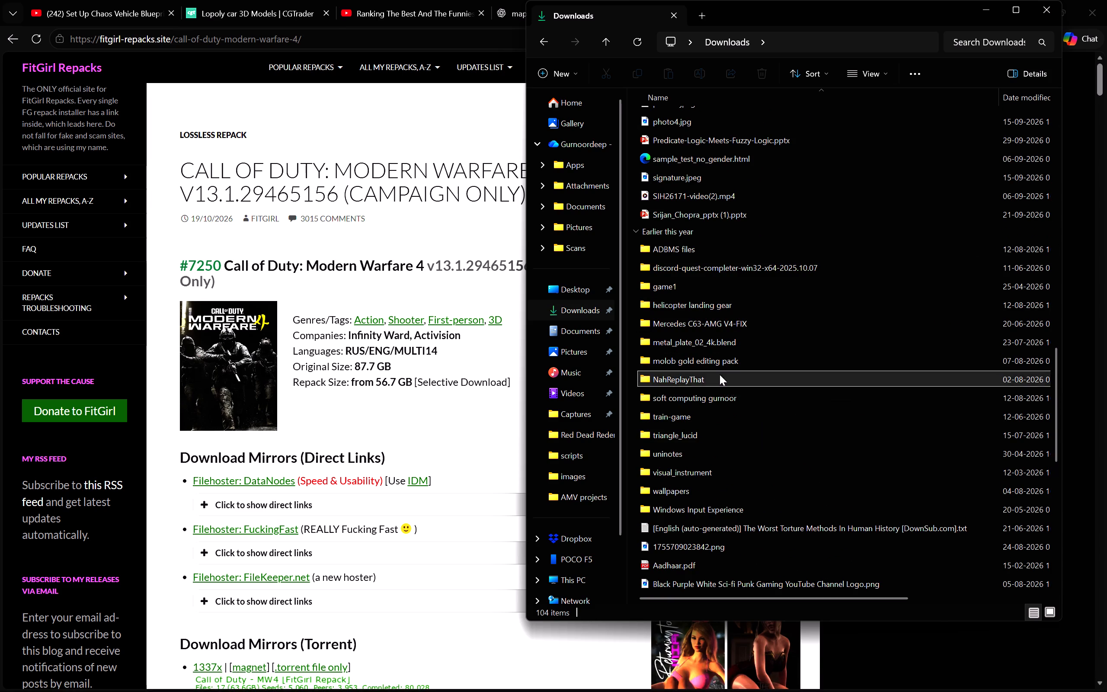
{"action": "left_click", "coordinate": [722, 125]}
{"action": "double_click", "coordinate": [716, 129]}
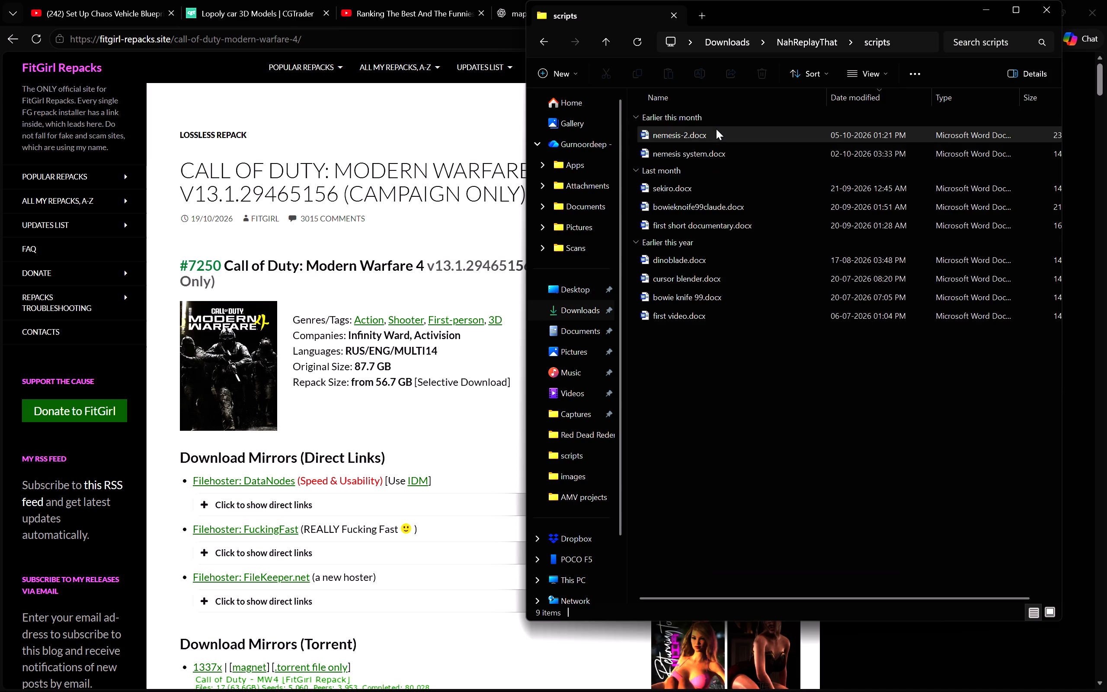
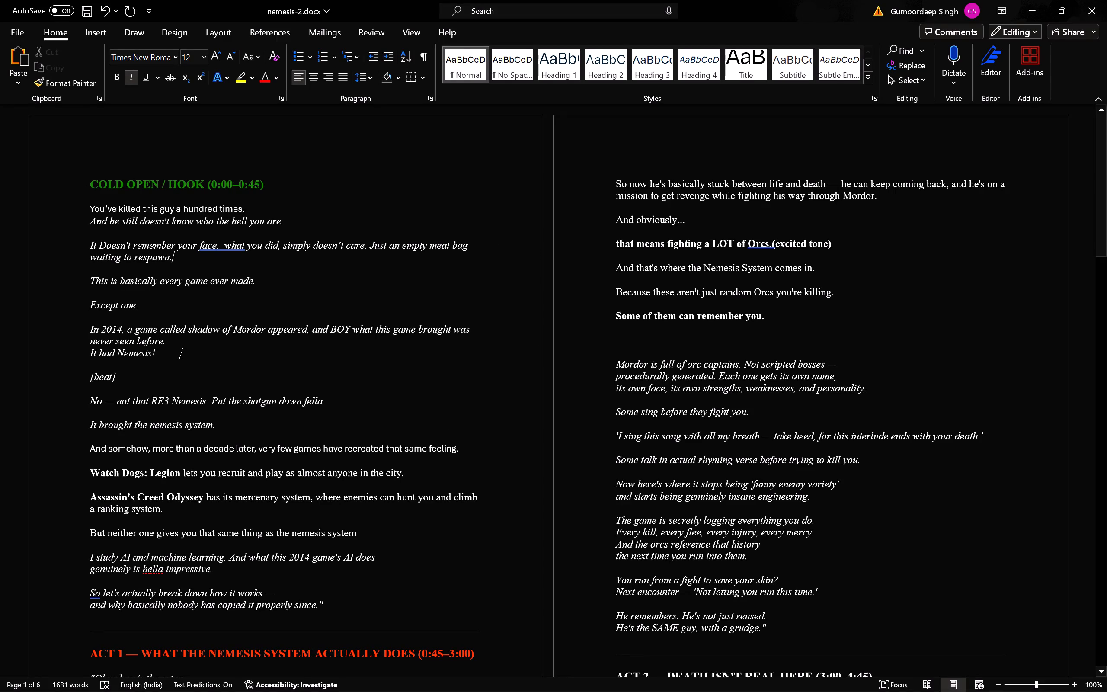
Add the line "Thye were so awesome that I had to think twice before making this video." after "never seen before." in the cold open.
{"action": "left_click", "coordinate": [192, 345]}
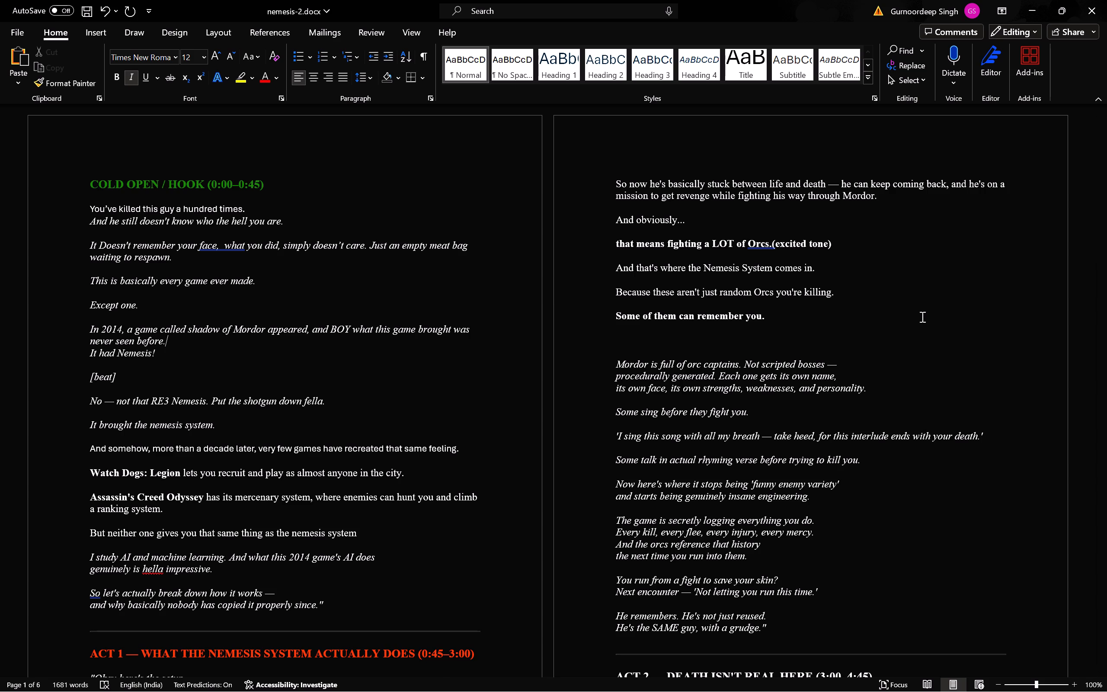
{"action": "key", "text": "Return"}
{"action": "type", "text": "Thye were so"}
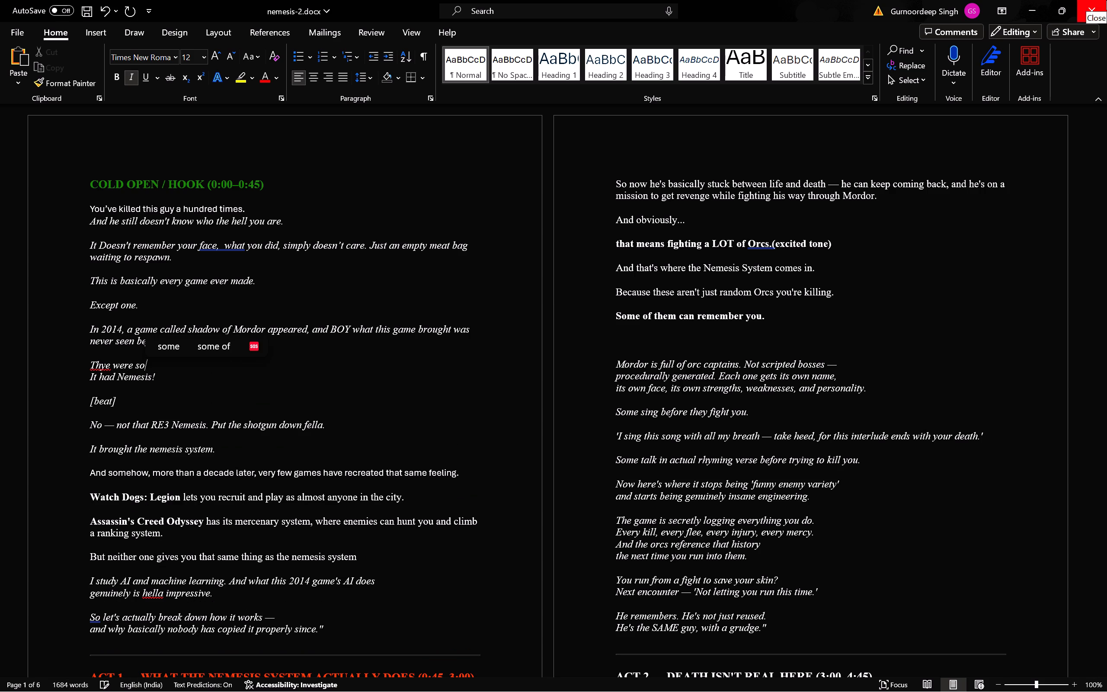
{"action": "key", "text": "space"}
{"action": "type", "text": "awesom that i hav"}
{"action": "key", "text": "BackSpace"}
{"action": "type", "text": "d to give"}
{"action": "key", "text": "space"}
{"action": "key", "text": "BackSpace"}
{"action": "key", "text": "BackSpace"}
{"action": "key", "text": "BackSpace"}
{"action": "key", "text": "BackSpace"}
{"action": "key", "text": "BackSpace"}
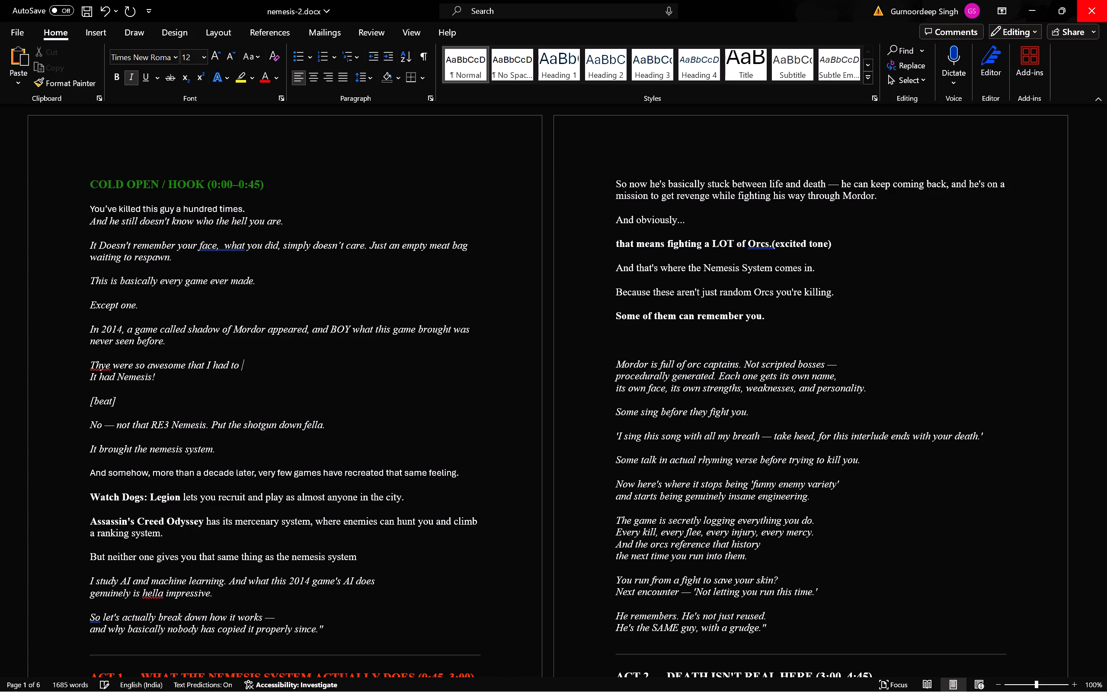
{"action": "type", "text": "think twice before t"}
{"action": "key", "text": "BackSpace"}
{"action": "type", "text": "making this video."}
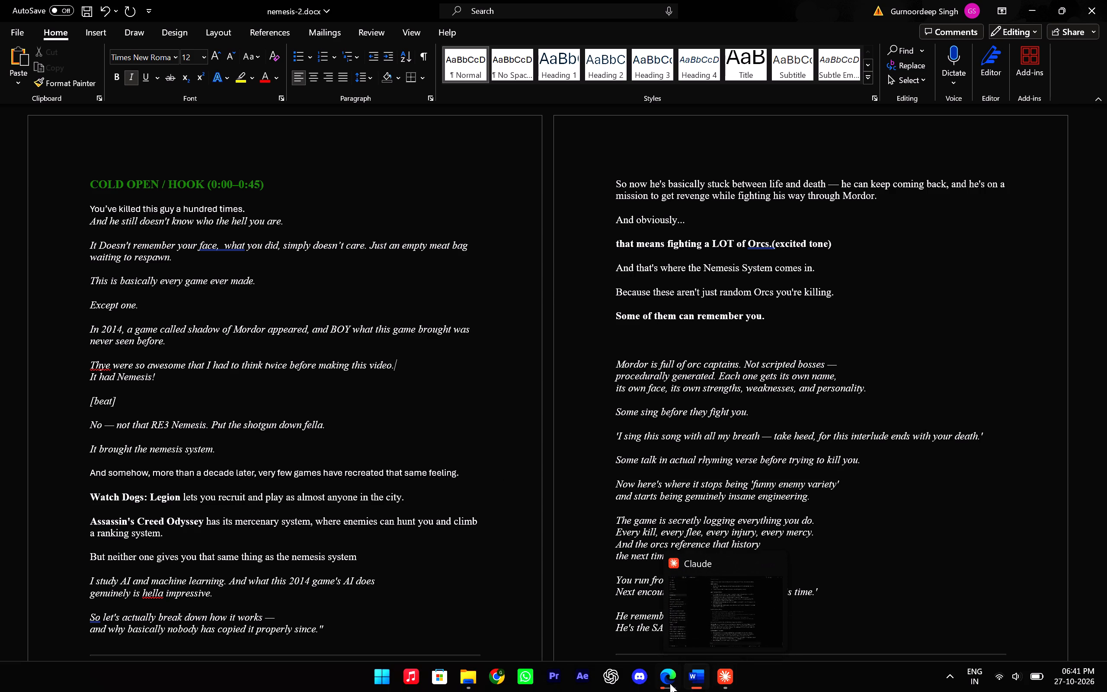
Check the progress of the Call of Duty: Modern Warfare 4 downloads in Edge and return to the Word script.
{"action": "left_click", "coordinate": [670, 683]}
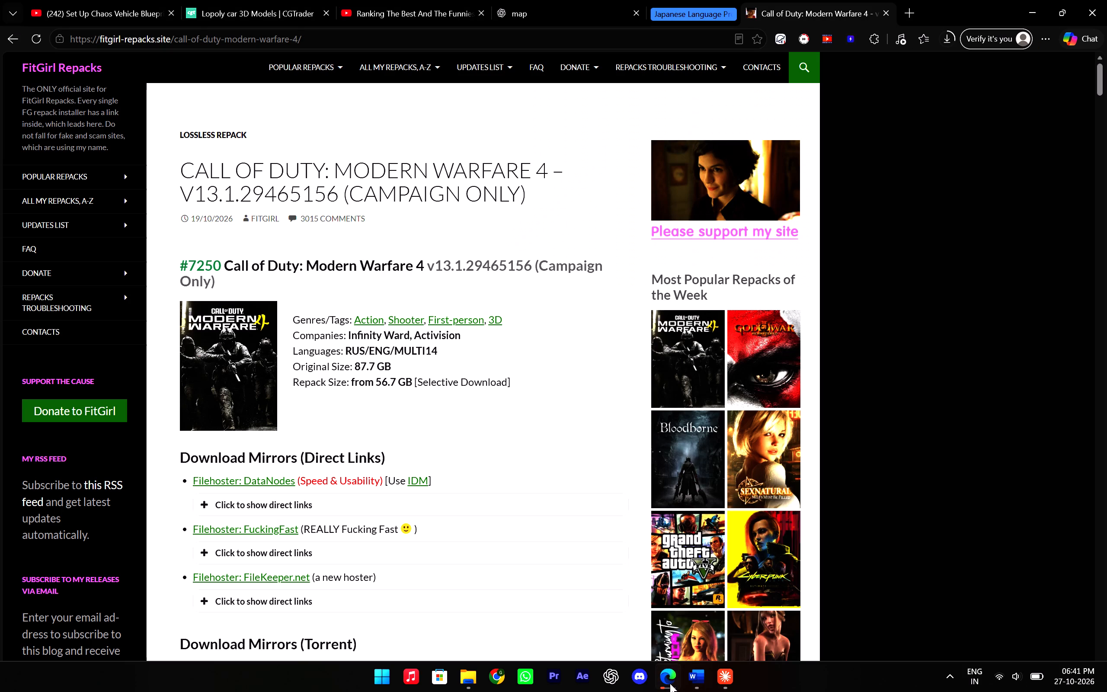
{"action": "left_click", "coordinate": [950, 31]}
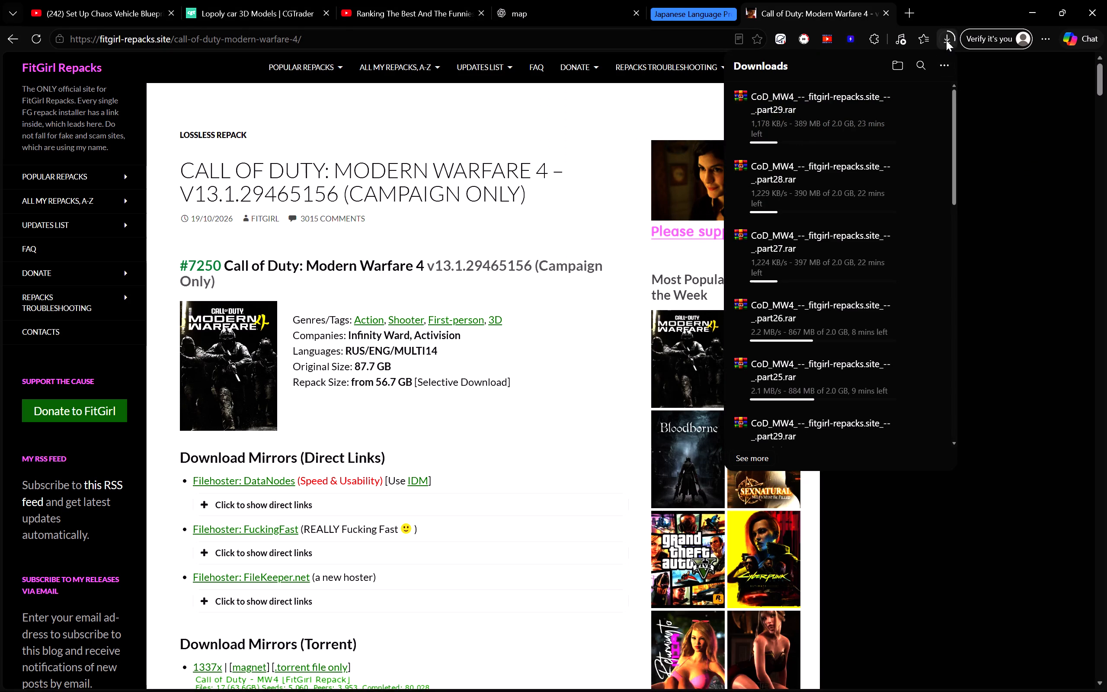
{"action": "left_click", "coordinate": [946, 40]}
{"action": "left_click", "coordinate": [1044, 195]}
{"action": "left_click", "coordinate": [1030, 0]}
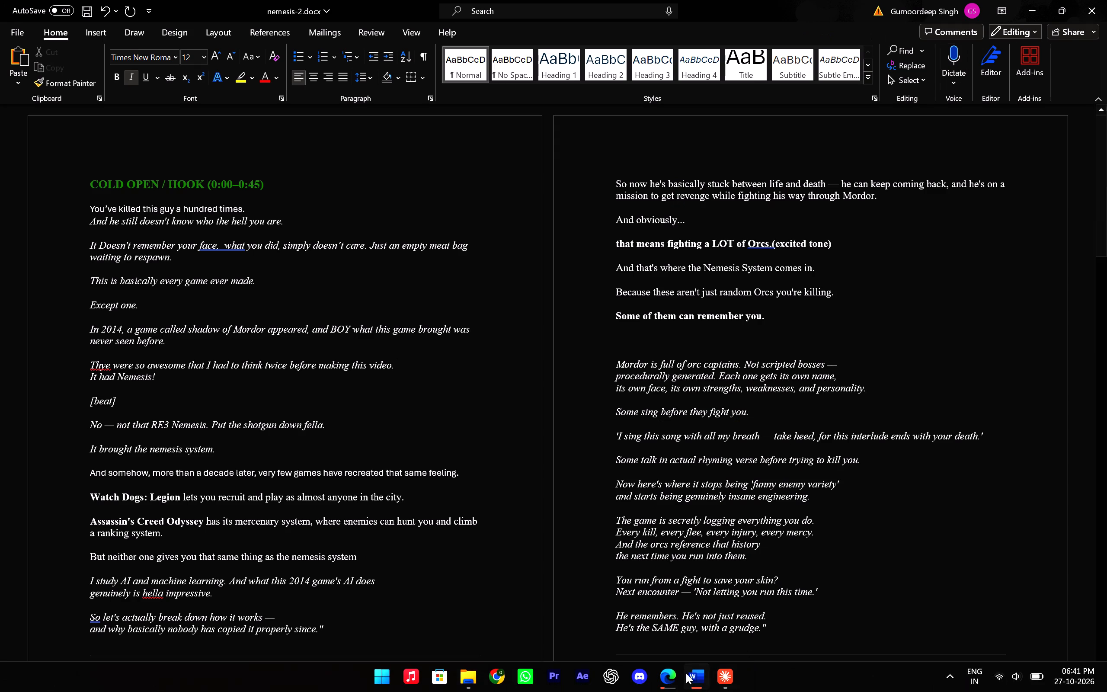
Launch Discord.
{"action": "left_click", "coordinate": [644, 677]}
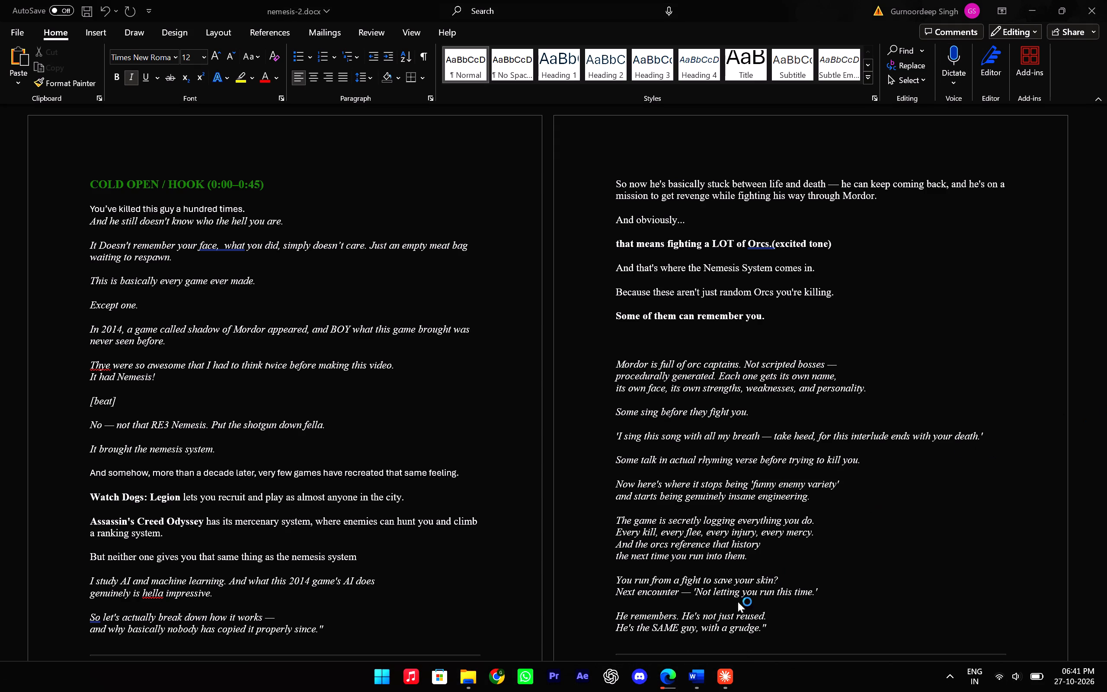
Switch to File Explorer to view the NahReplayThat scripts folder.
{"action": "left_click", "coordinate": [473, 676]}
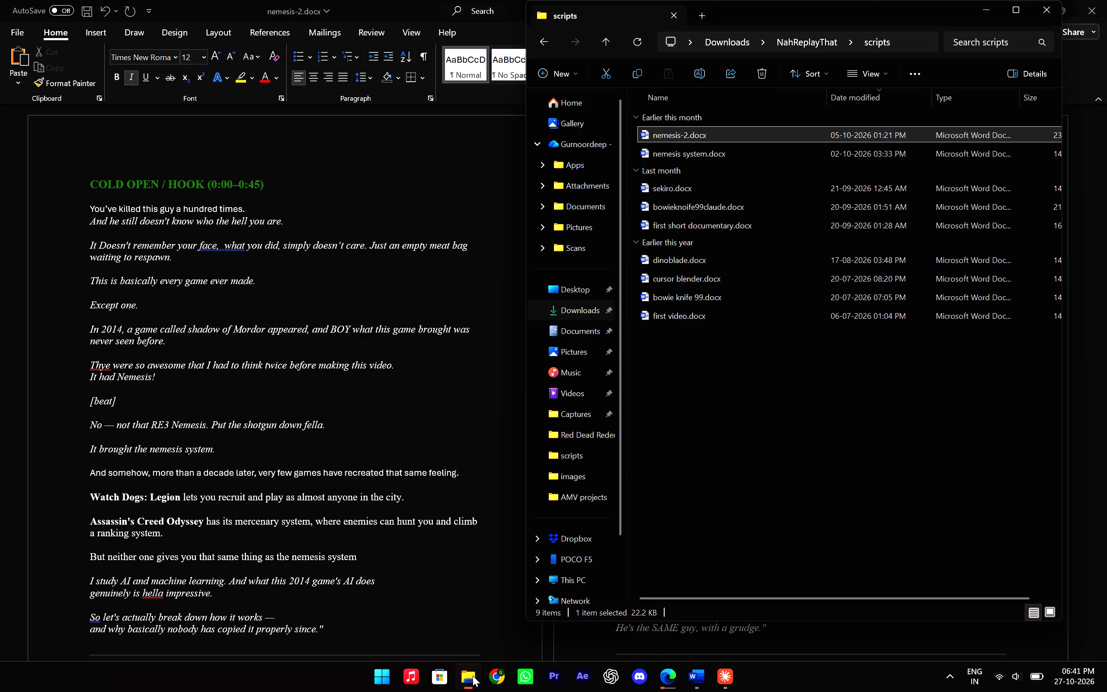
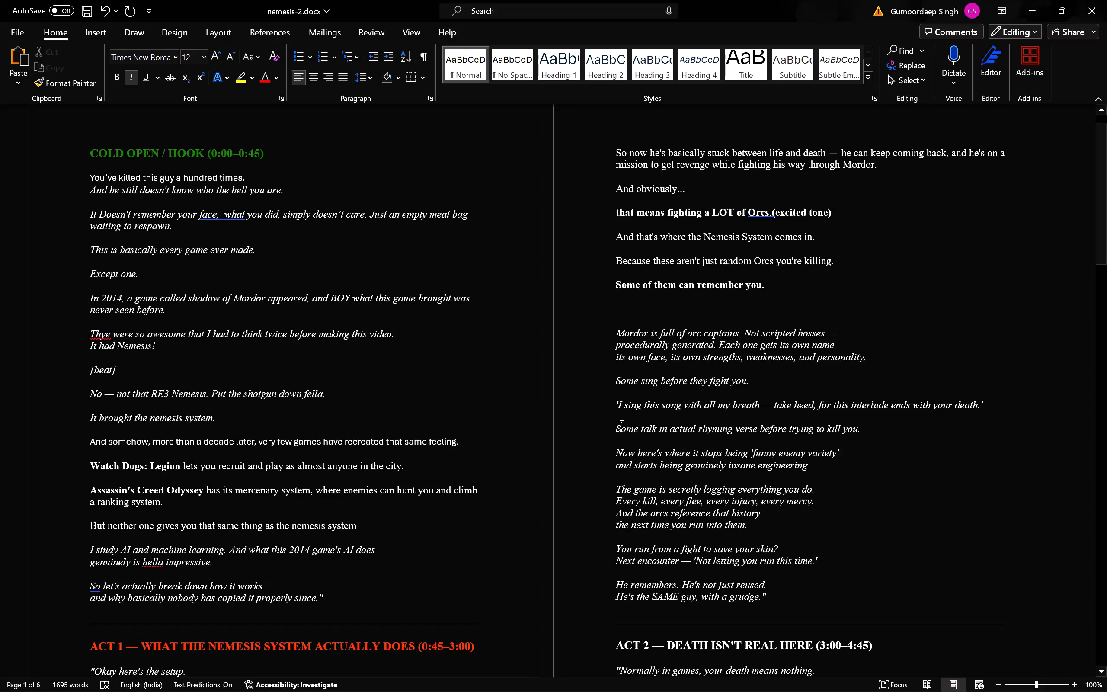
Correct the misspelled "Thye" to "They" in the cold open's line about thinking twice before making this video.
{"action": "left_click", "coordinate": [108, 336]}
{"action": "key", "text": "Right"}
{"action": "key", "text": "BackSpace"}
{"action": "key", "text": "BackSpace"}
{"action": "type", "text": "ey"}
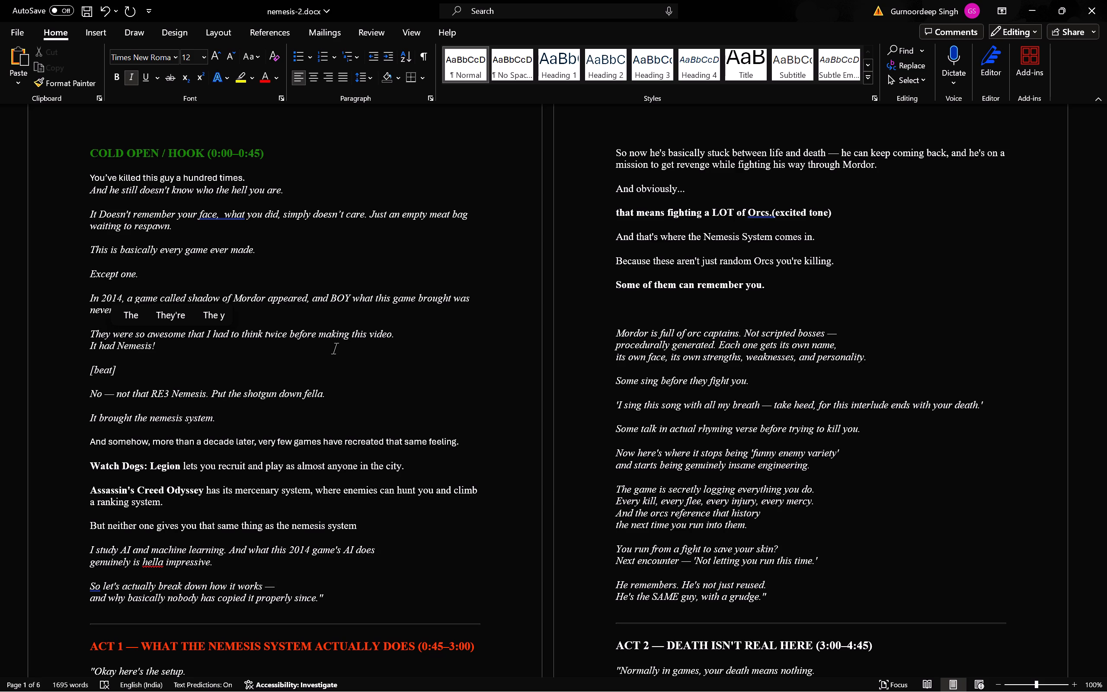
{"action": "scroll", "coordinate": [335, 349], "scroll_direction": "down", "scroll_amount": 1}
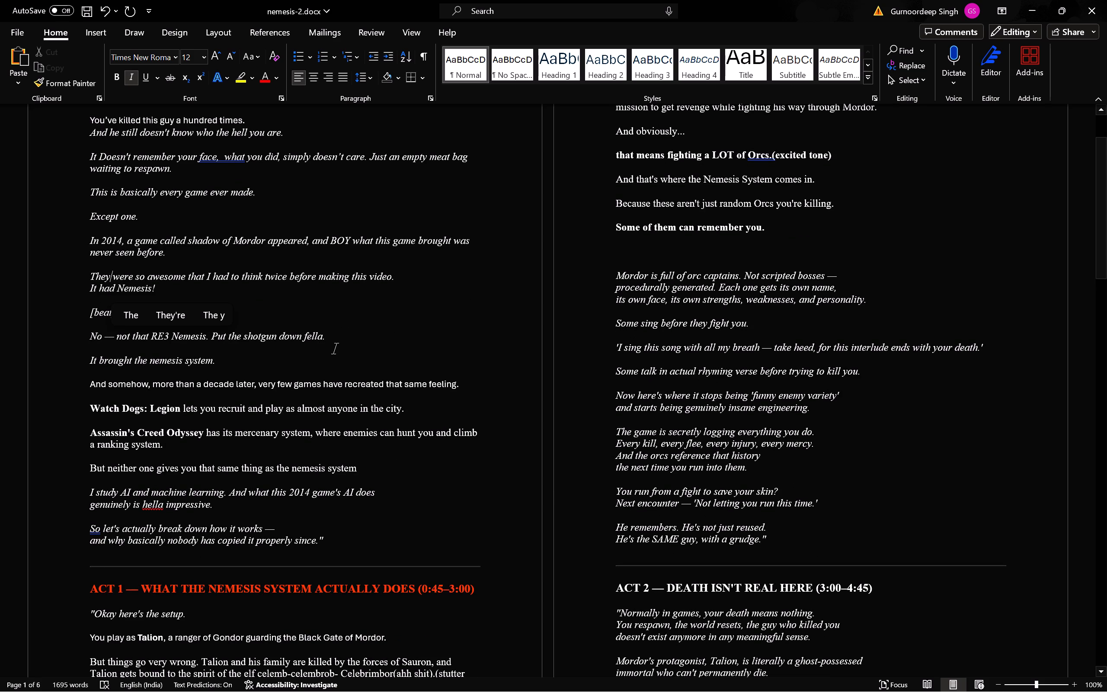
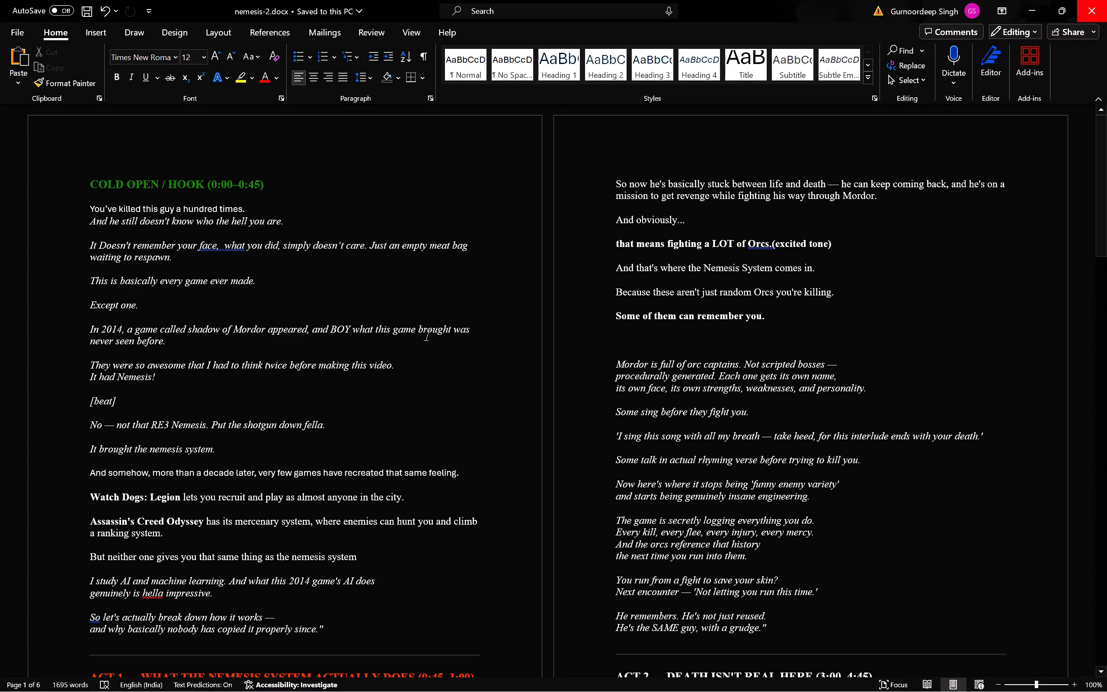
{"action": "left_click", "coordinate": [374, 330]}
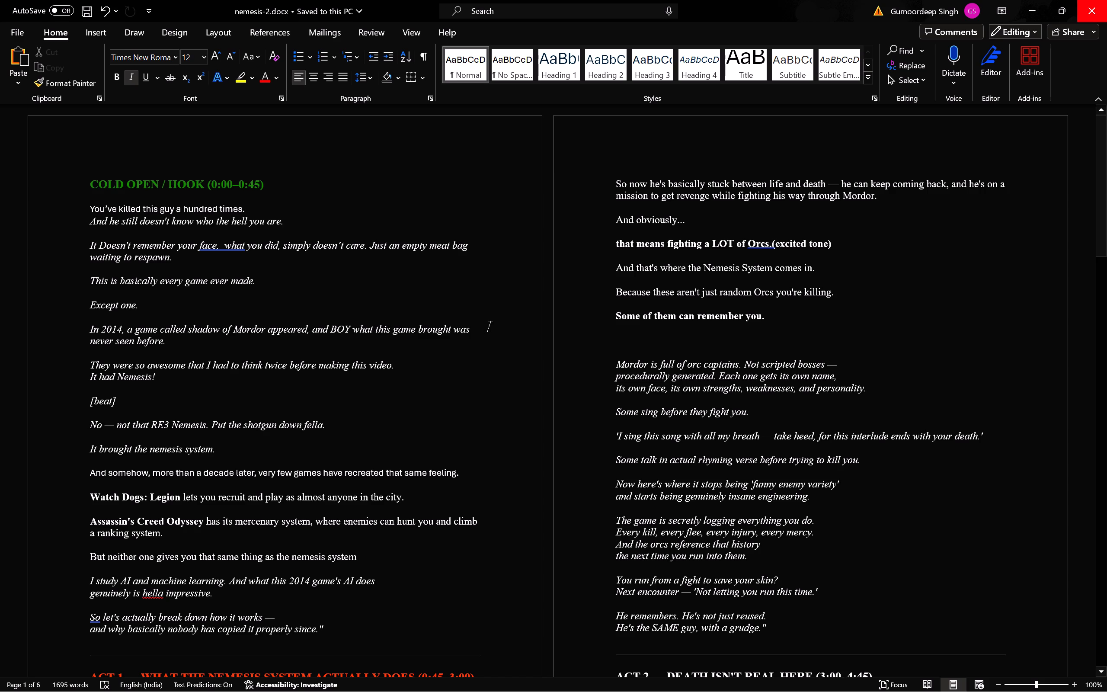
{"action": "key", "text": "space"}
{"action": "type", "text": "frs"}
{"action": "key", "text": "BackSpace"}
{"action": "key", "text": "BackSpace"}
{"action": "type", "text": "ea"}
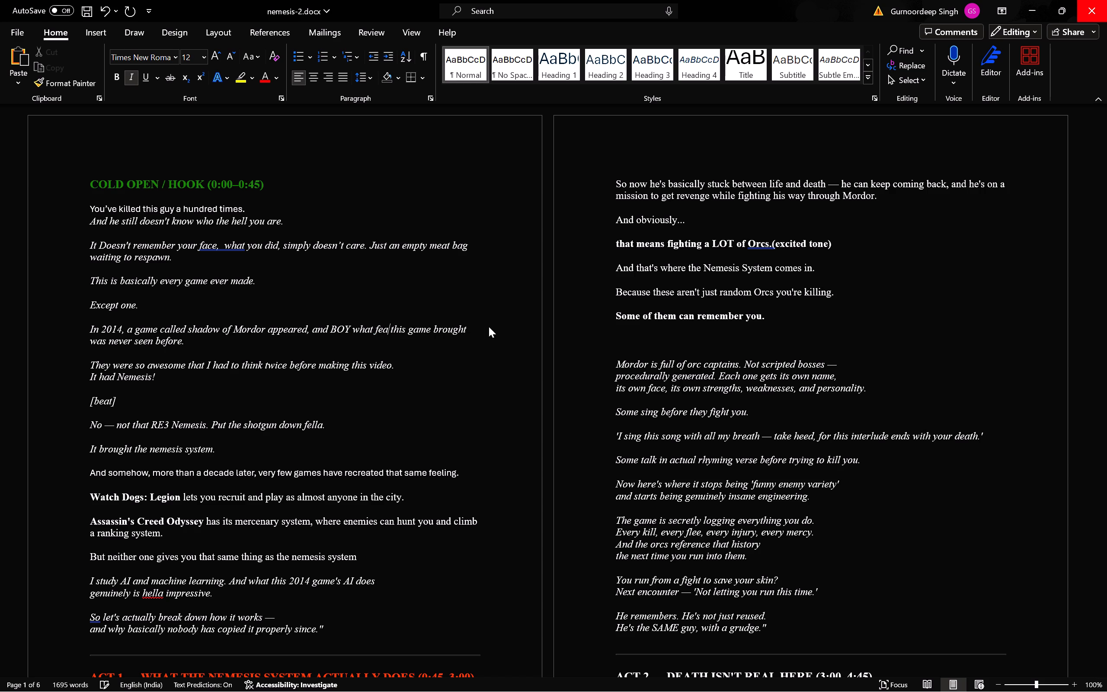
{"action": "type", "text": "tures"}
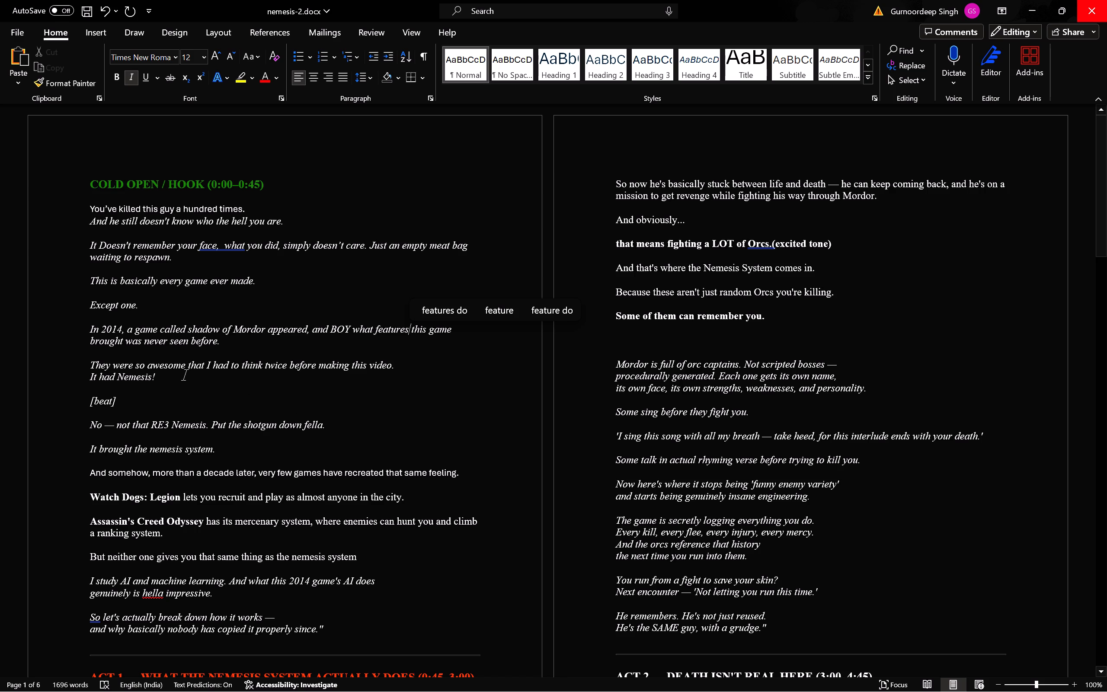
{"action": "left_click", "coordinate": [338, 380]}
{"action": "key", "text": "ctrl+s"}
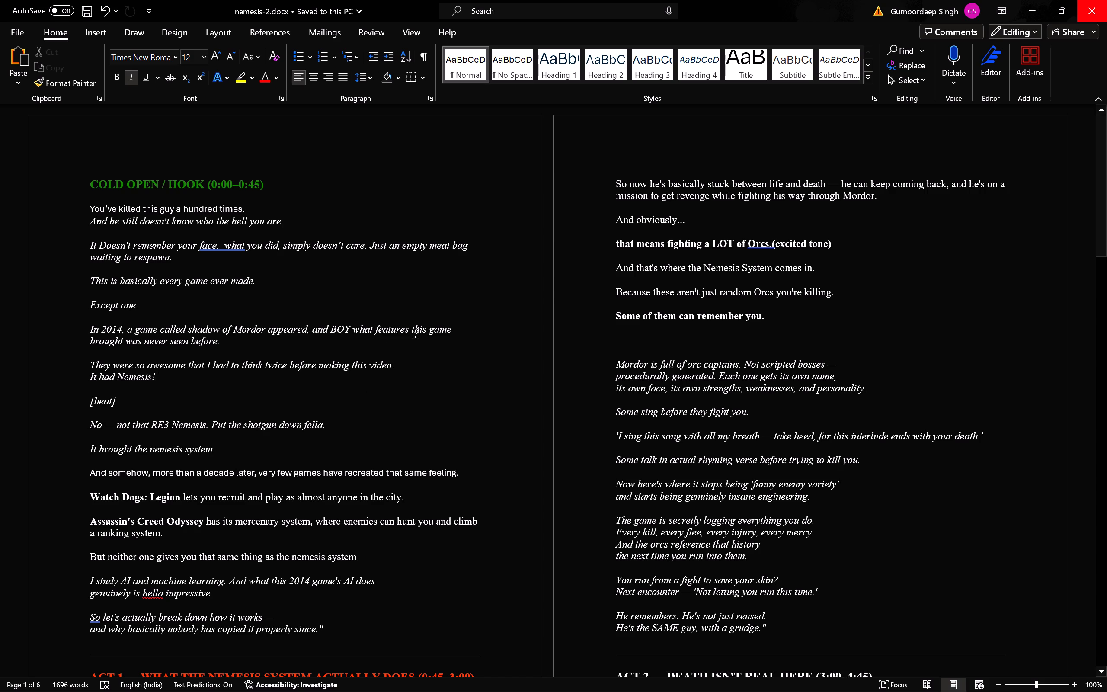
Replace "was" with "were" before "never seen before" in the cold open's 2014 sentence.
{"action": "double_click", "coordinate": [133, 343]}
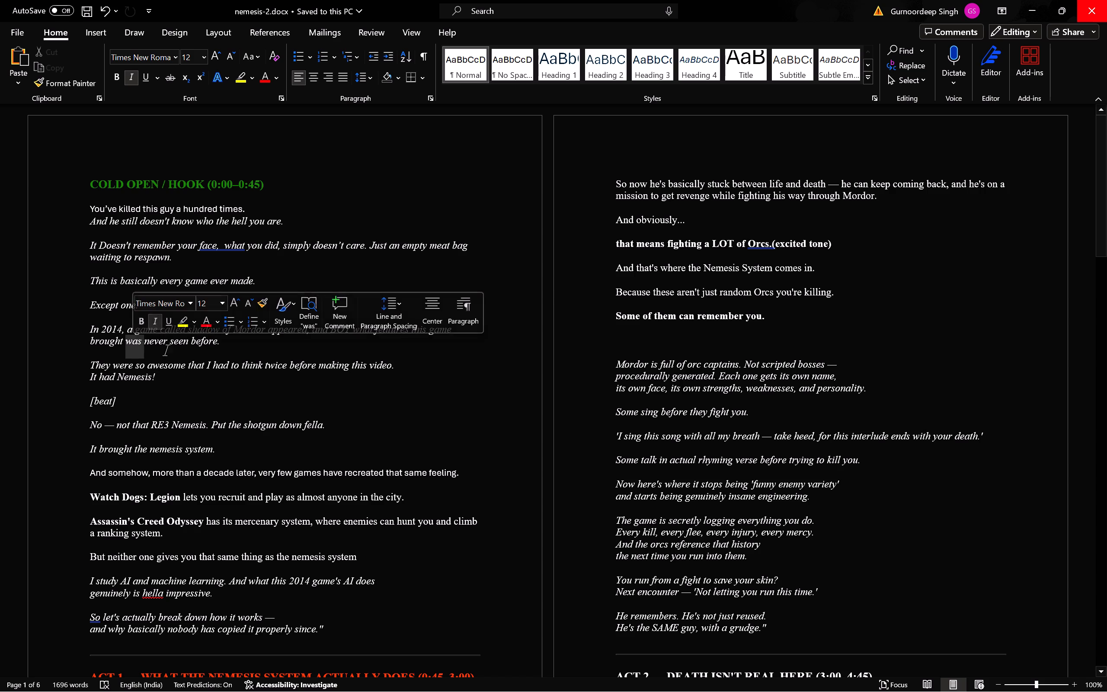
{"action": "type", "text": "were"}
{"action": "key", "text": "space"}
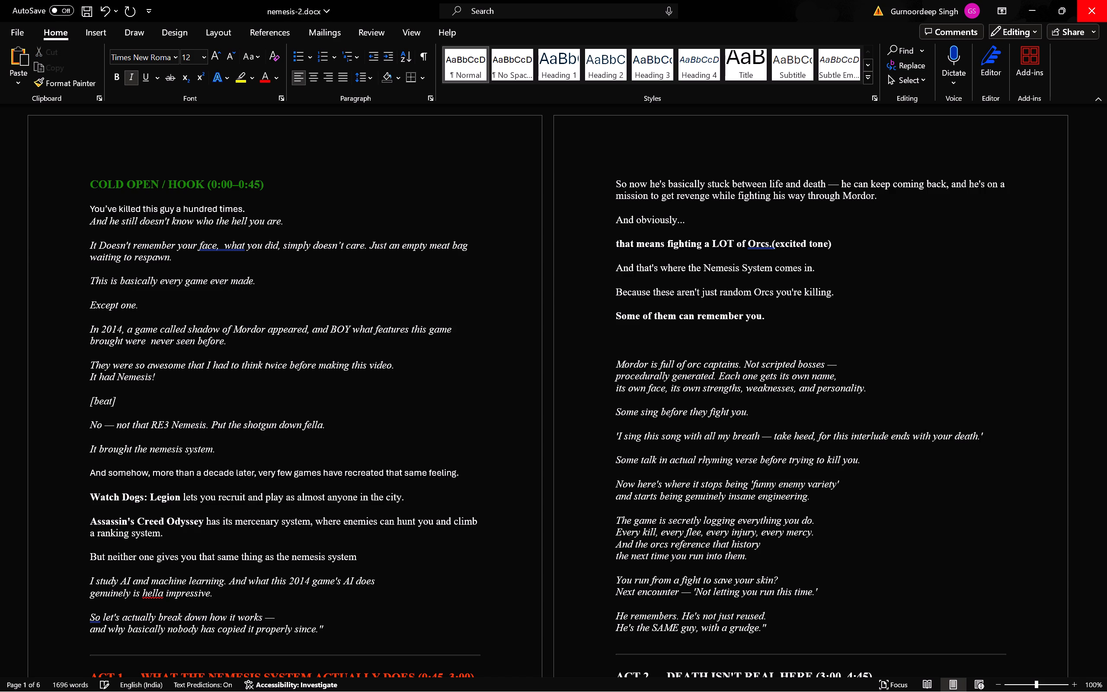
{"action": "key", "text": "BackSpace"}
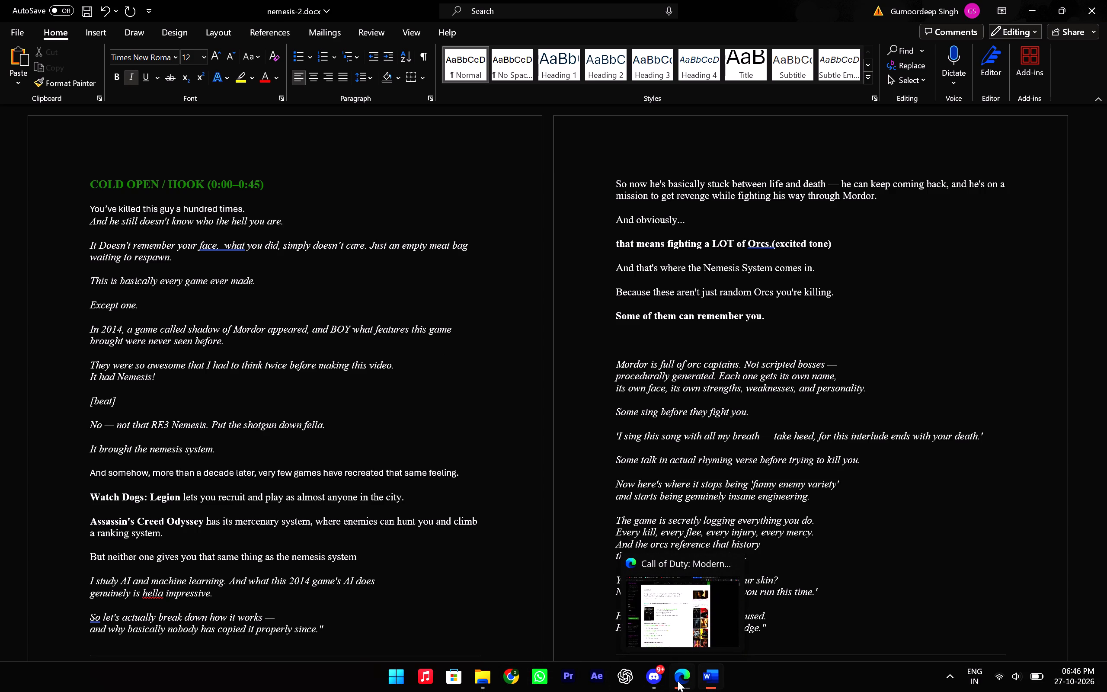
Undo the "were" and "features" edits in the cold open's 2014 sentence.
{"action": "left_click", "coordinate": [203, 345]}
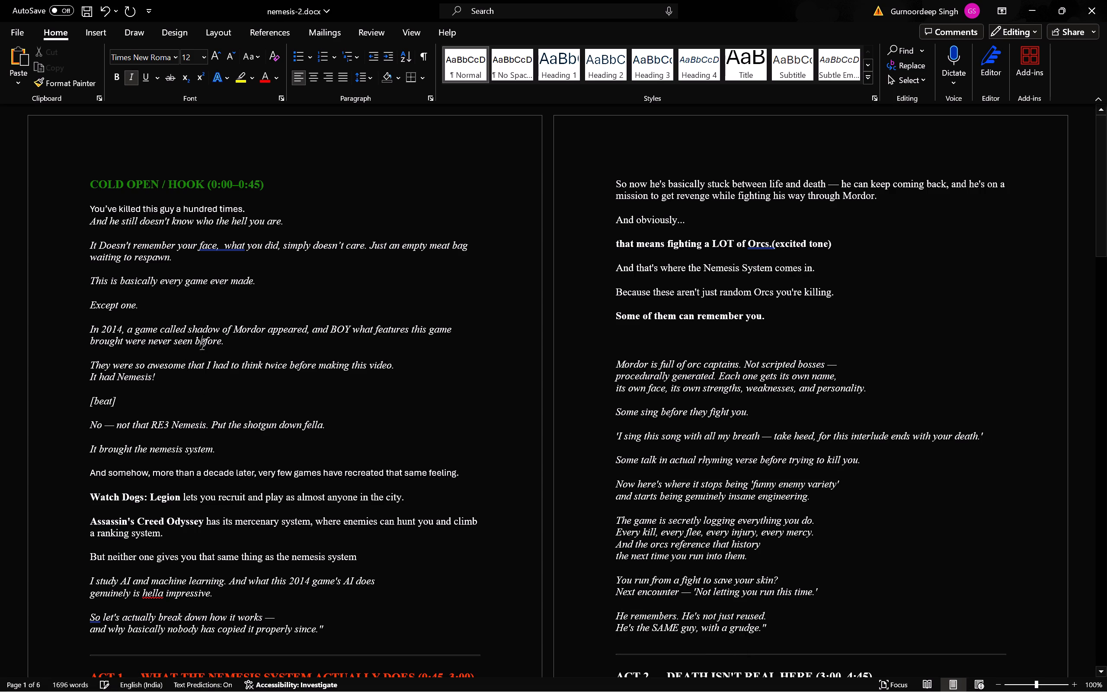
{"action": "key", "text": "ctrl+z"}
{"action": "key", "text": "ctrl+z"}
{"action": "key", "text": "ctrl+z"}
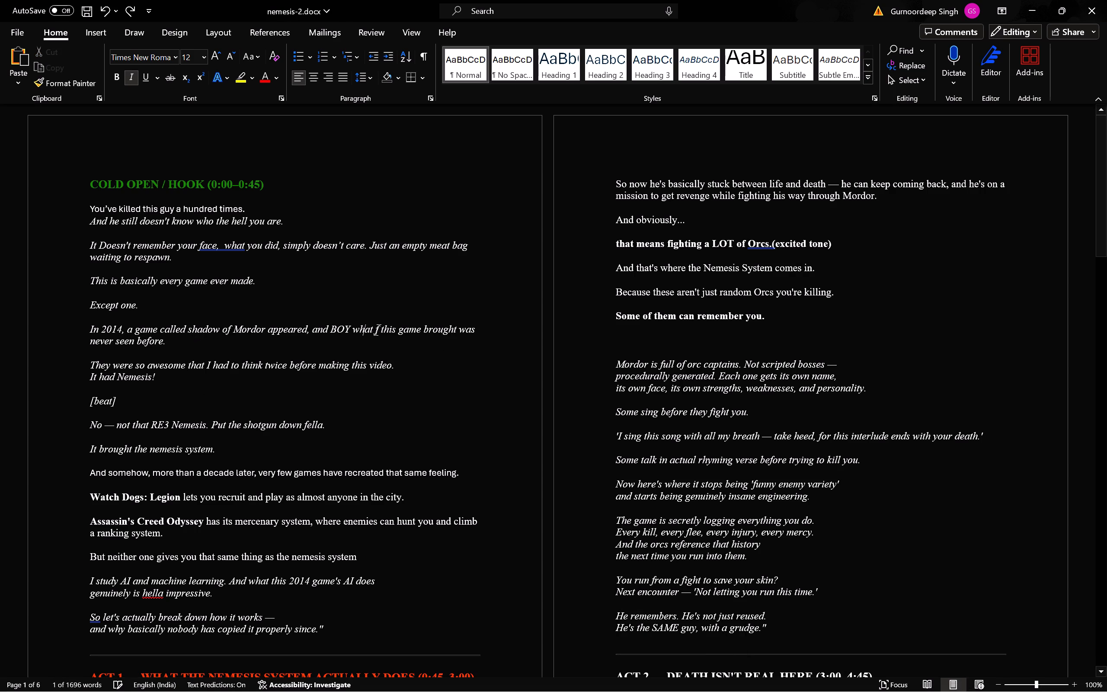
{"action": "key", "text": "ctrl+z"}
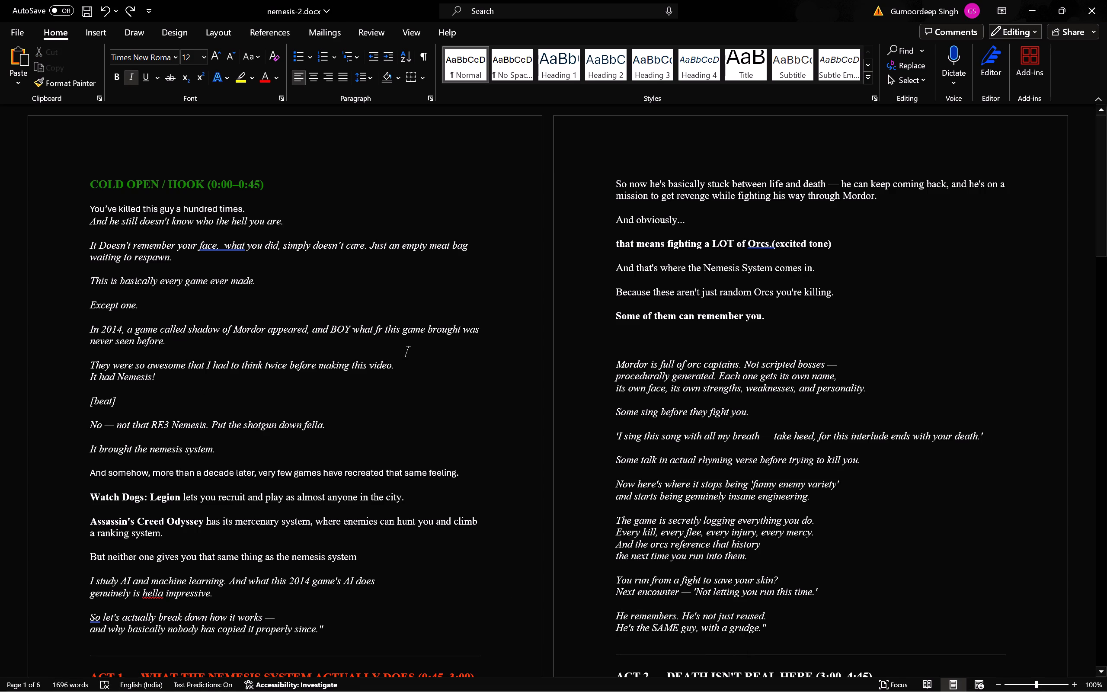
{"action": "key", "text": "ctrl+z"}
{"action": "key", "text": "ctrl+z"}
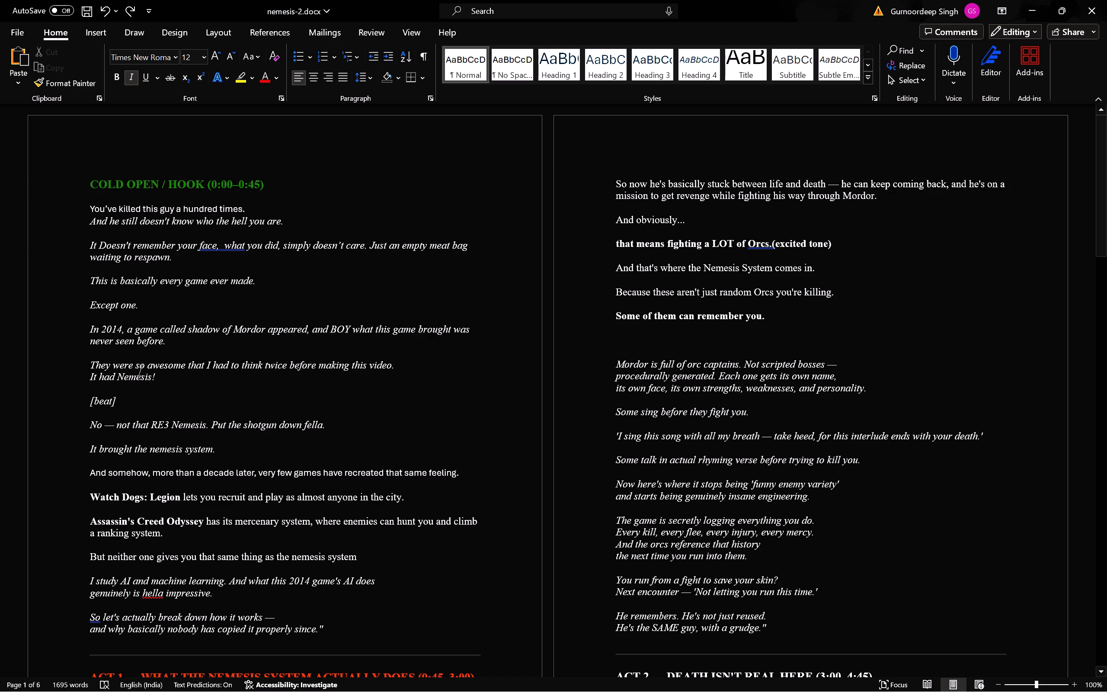
Replace "They were" with "It was" at the start of the "so awesome" line in the cold open, and save the script.
{"action": "left_click_drag", "start_coordinate": [134, 364], "coordinate": [95, 366]}
{"action": "key", "text": "shift+u"}
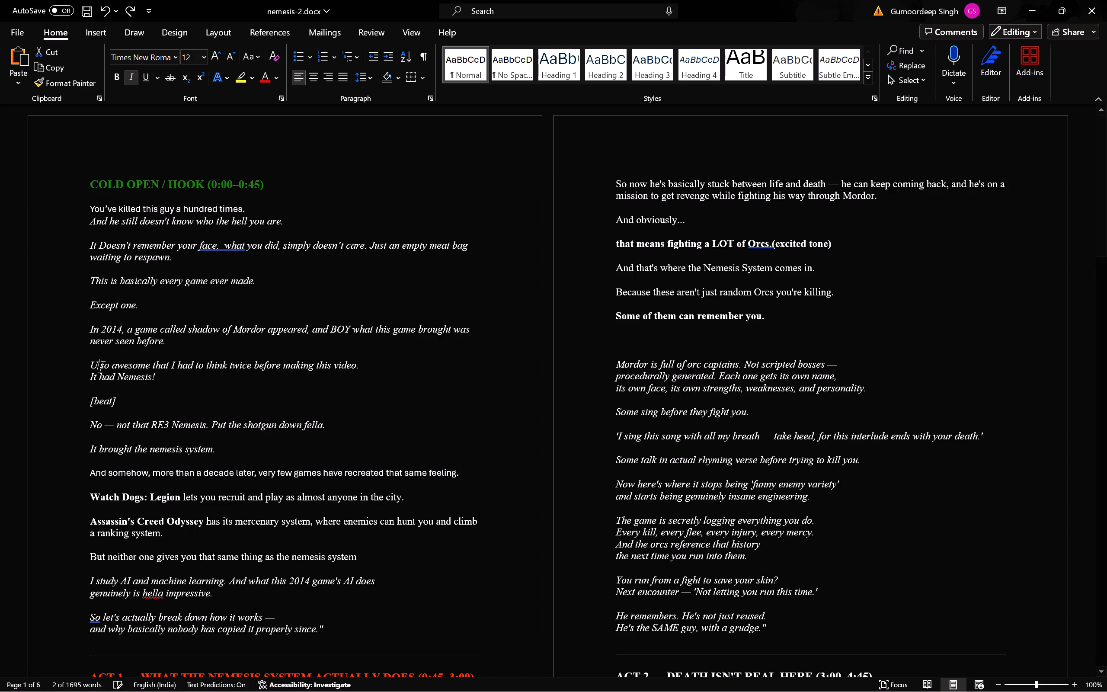
{"action": "key", "text": "BackSpace"}
{"action": "type", "text": "It was"}
{"action": "left_click", "coordinate": [385, 395]}
{"action": "key", "text": "ctrl+s"}
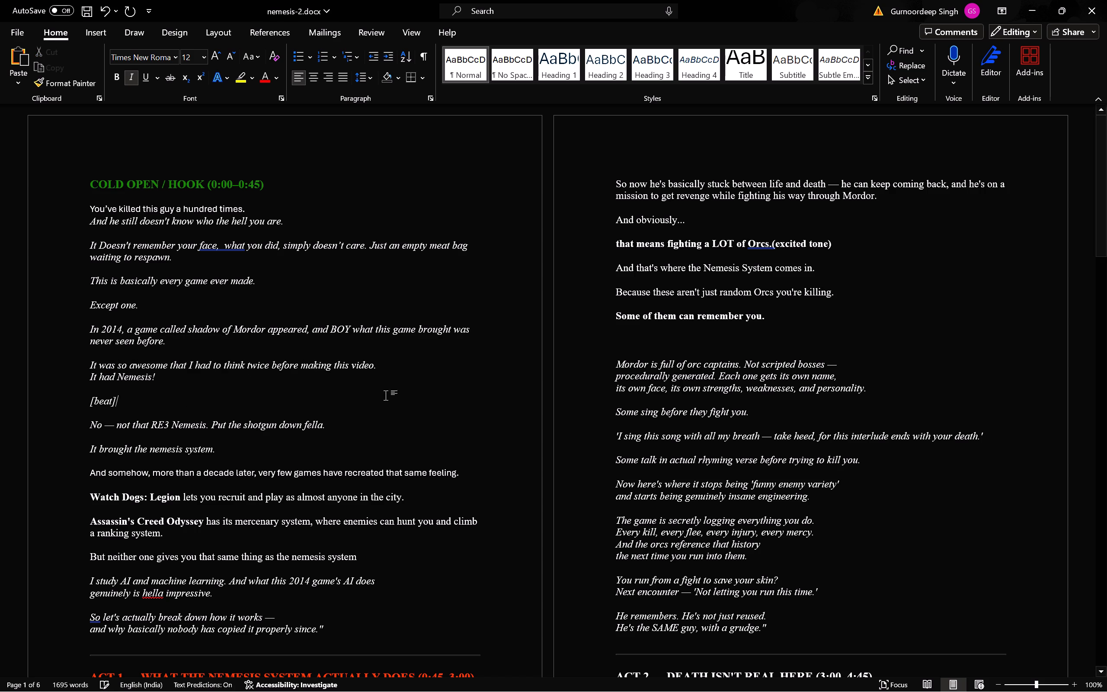
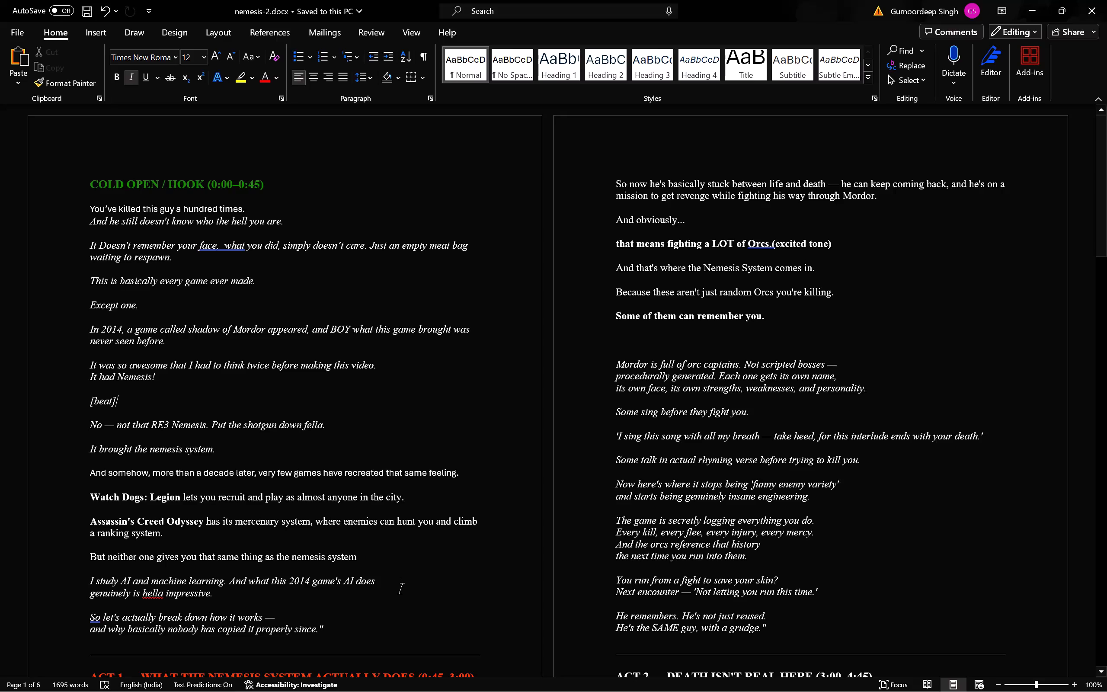
Save the nemesis-2.docx script with the current cold open edits.
{"action": "left_click", "coordinate": [400, 587]}
{"action": "key", "text": "ctrl+s"}
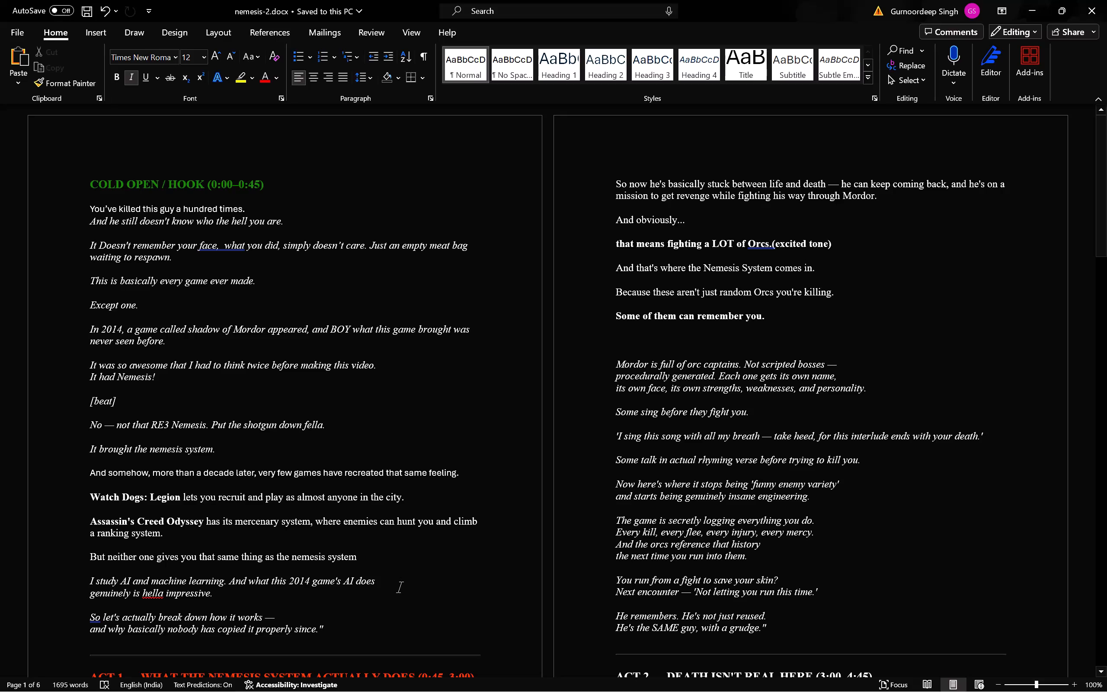
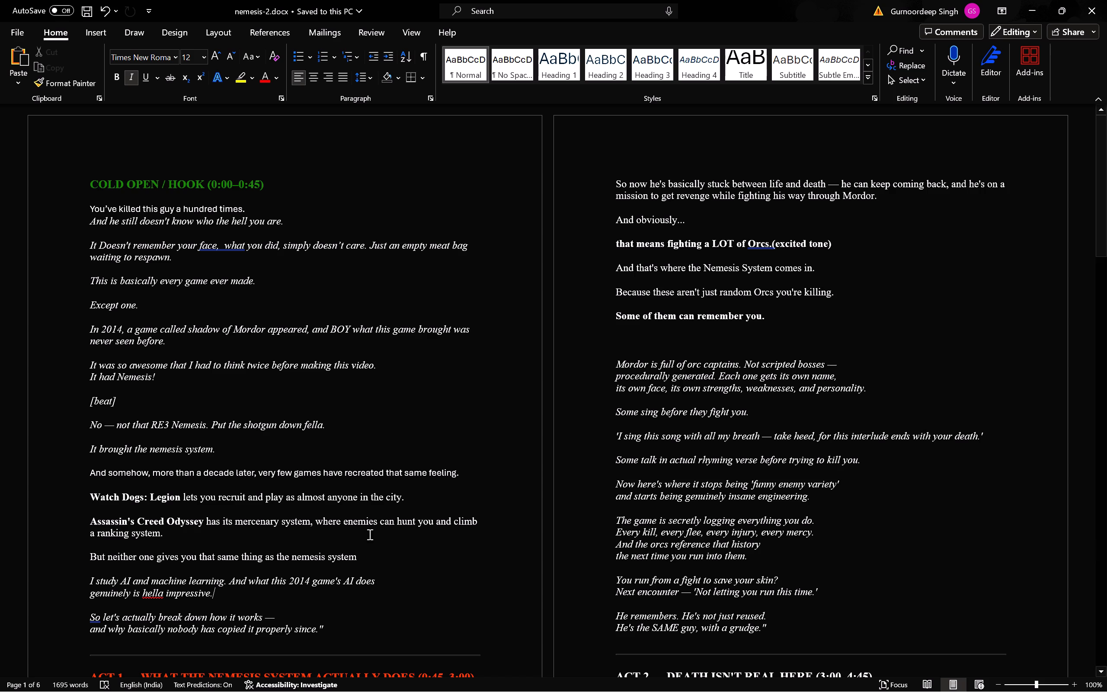
Replace "same" with "similar" in the "And somehow, more than a decade later" line and save the script.
{"action": "double_click", "coordinate": [420, 474]}
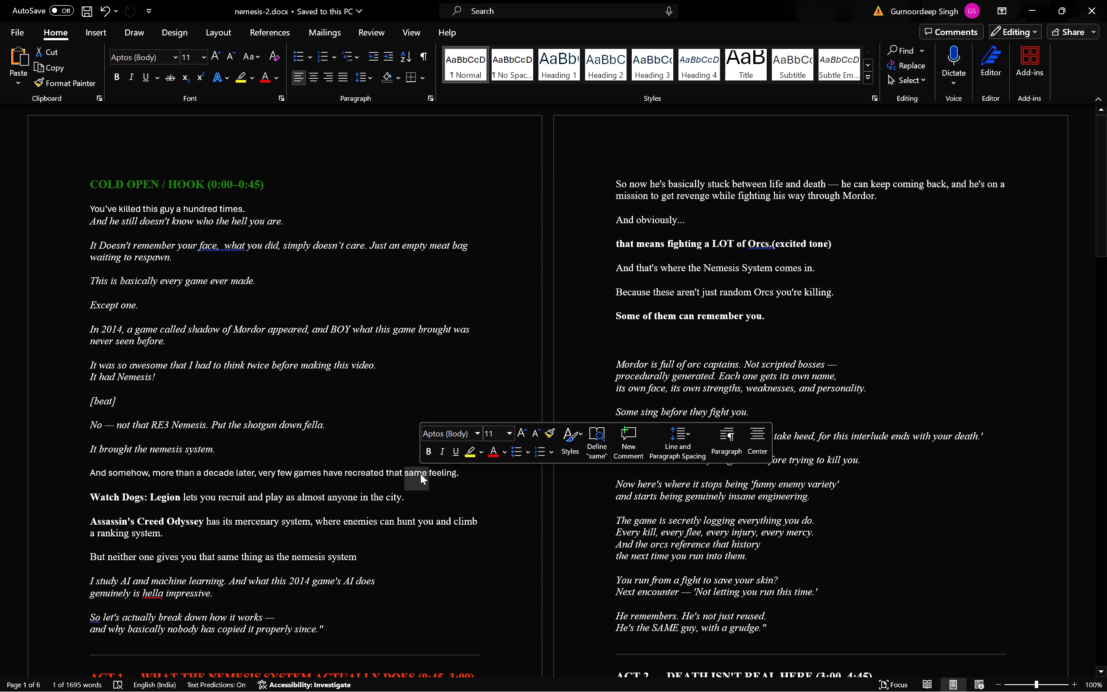
{"action": "type", "text": "similar"}
{"action": "key", "text": "space"}
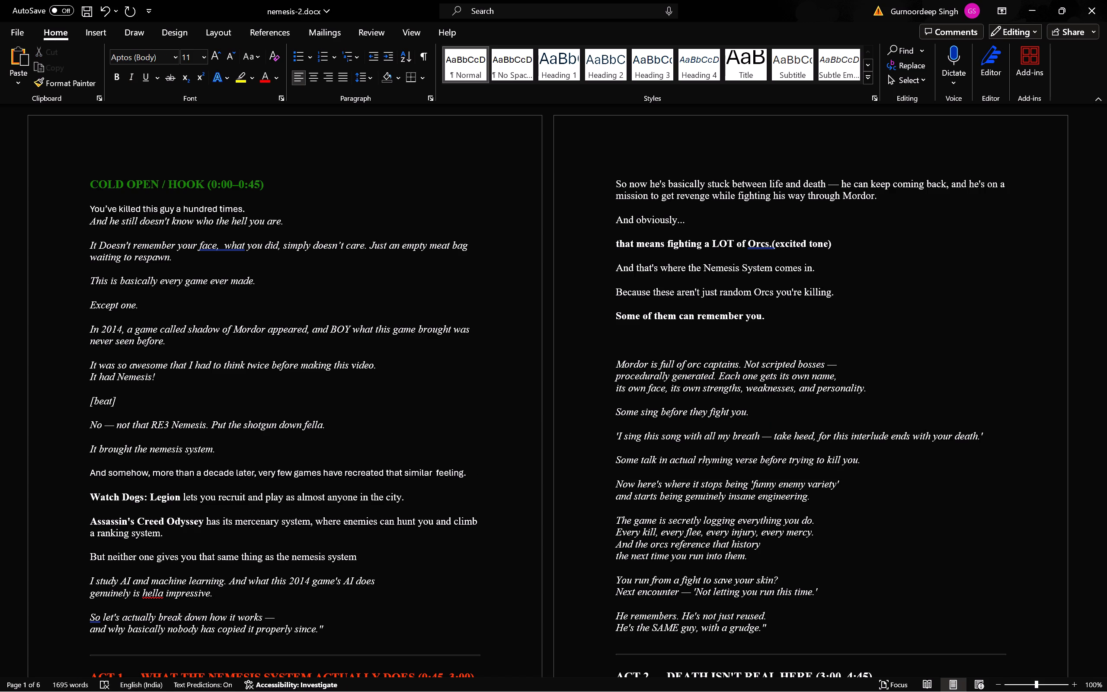
{"action": "key", "text": "ctrl+s"}
{"action": "left_click", "coordinate": [369, 538]}
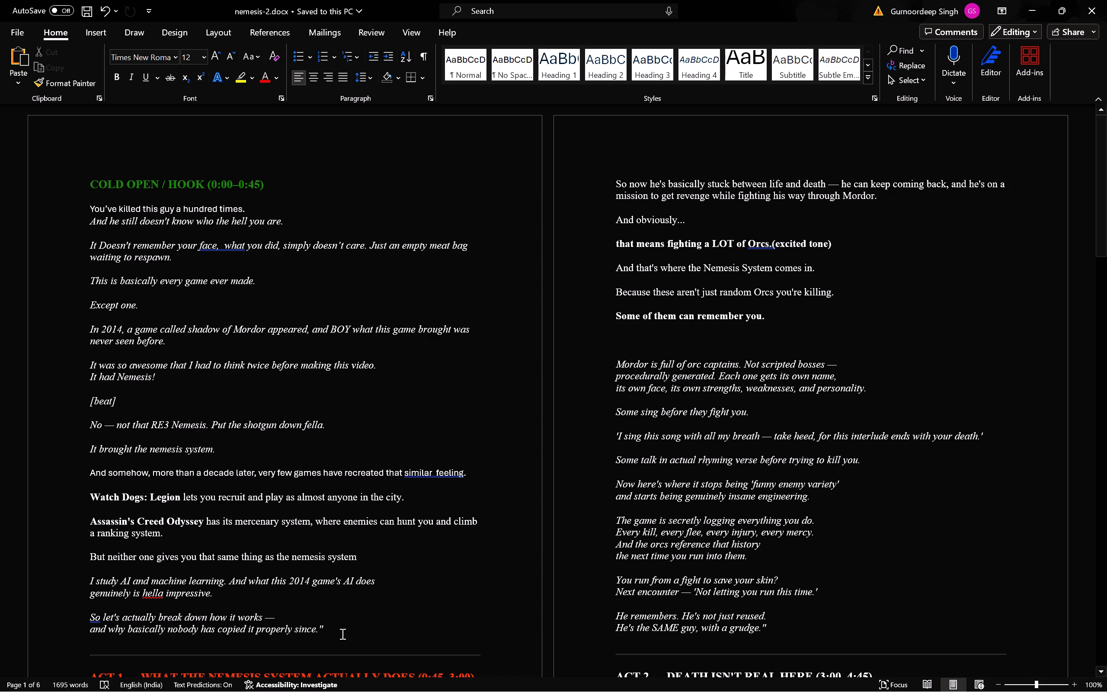
Move the "I study AI and machine learning" and "So let's actually break down" paragraphs directly below the "And somehow" line and save.
{"action": "left_click_drag", "start_coordinate": [329, 634], "coordinate": [266, 612]}
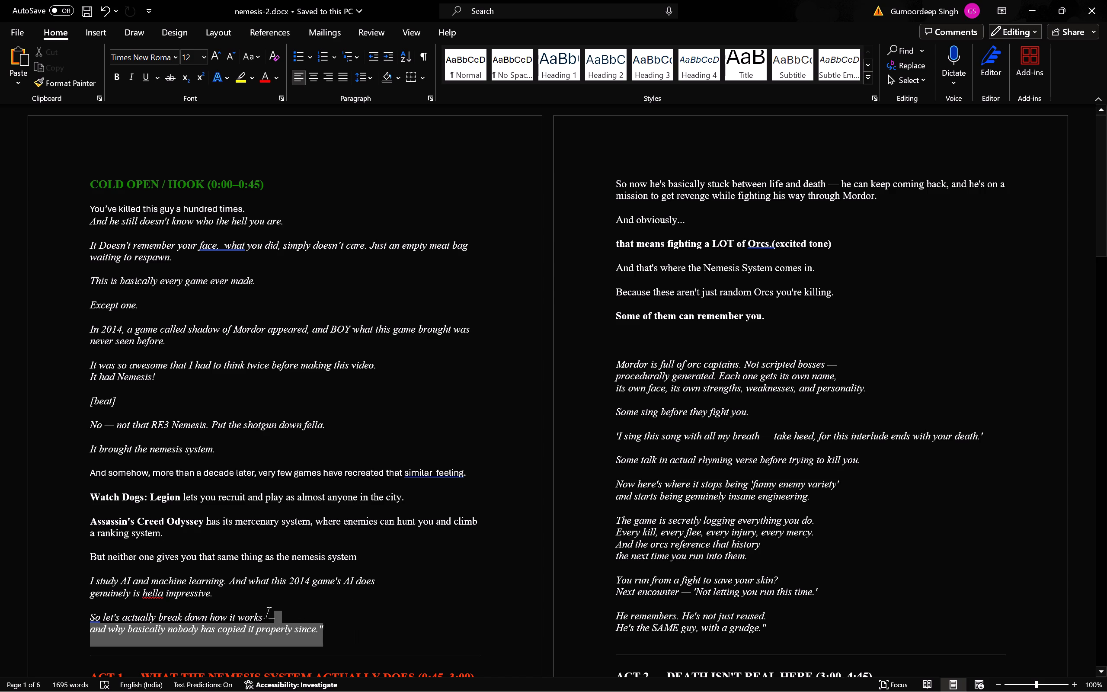
{"action": "left_click_drag", "start_coordinate": [266, 612], "coordinate": [77, 578]}
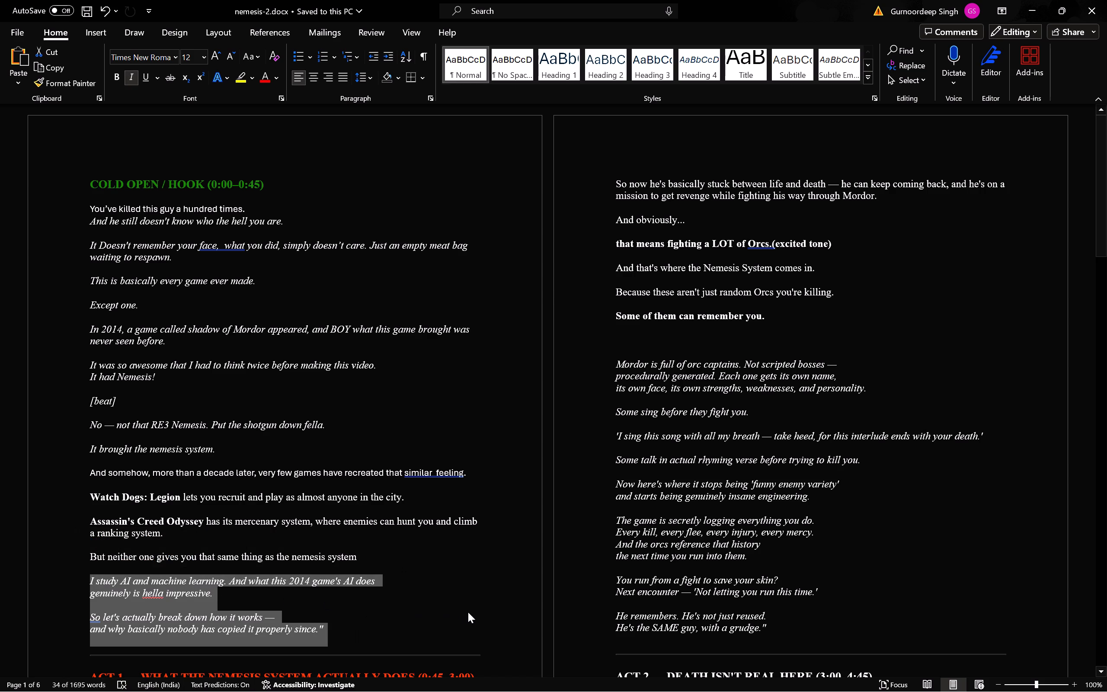
{"action": "key", "text": "ctrl+x"}
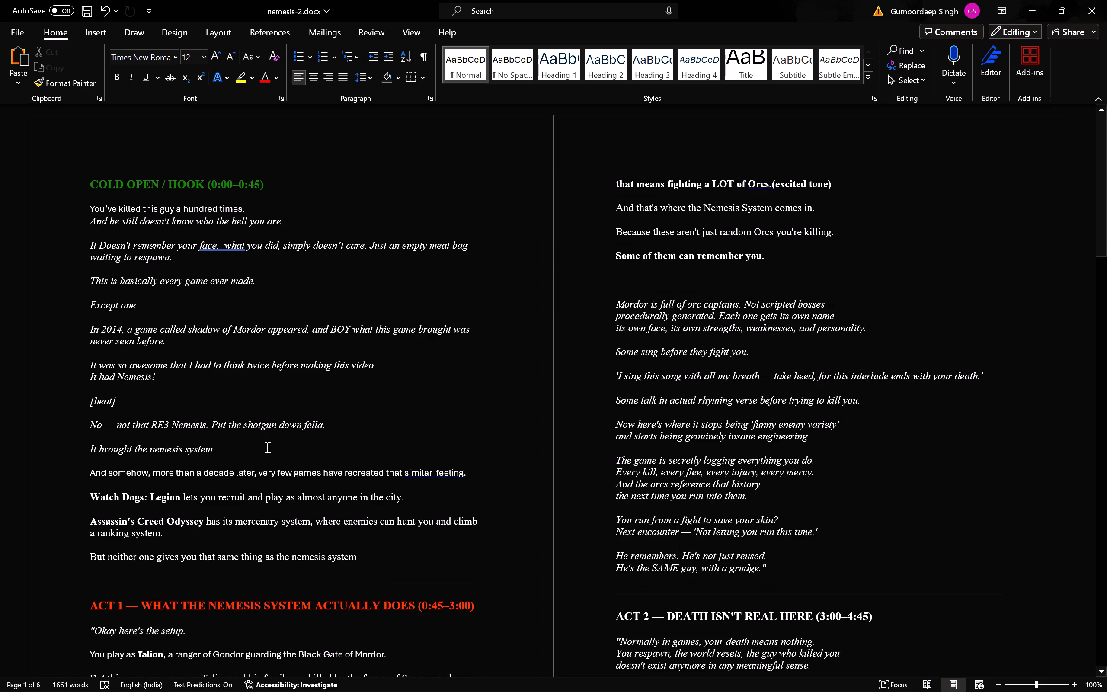
{"action": "left_click", "coordinate": [265, 449]}
{"action": "left_click", "coordinate": [484, 476]}
{"action": "key", "text": "shift+Return"}
{"action": "key", "text": "shift+Return"}
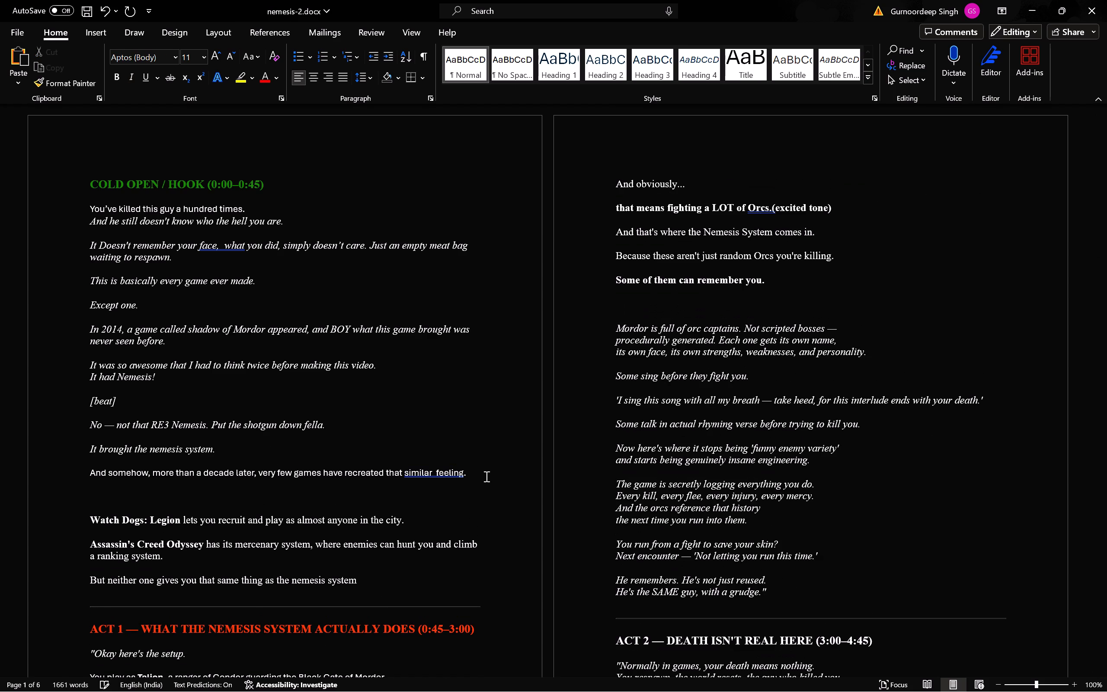
{"action": "key", "text": "BackSpace"}
{"action": "key", "text": "Return"}
{"action": "key", "text": "ctrl+v"}
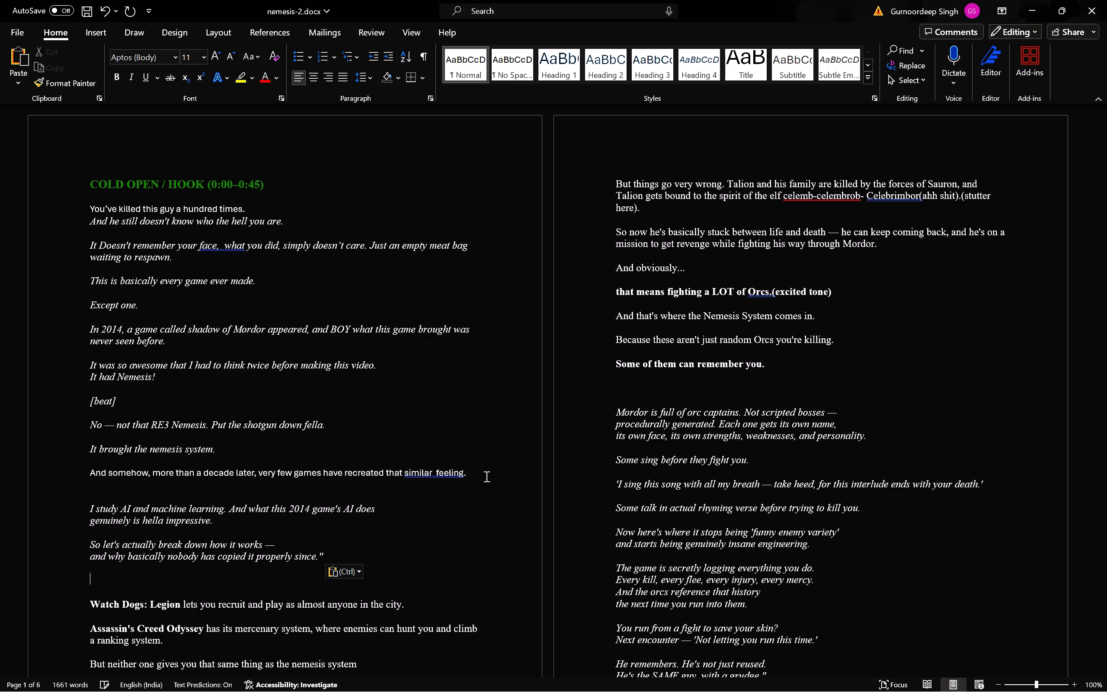
{"action": "key", "text": "ctrl+s"}
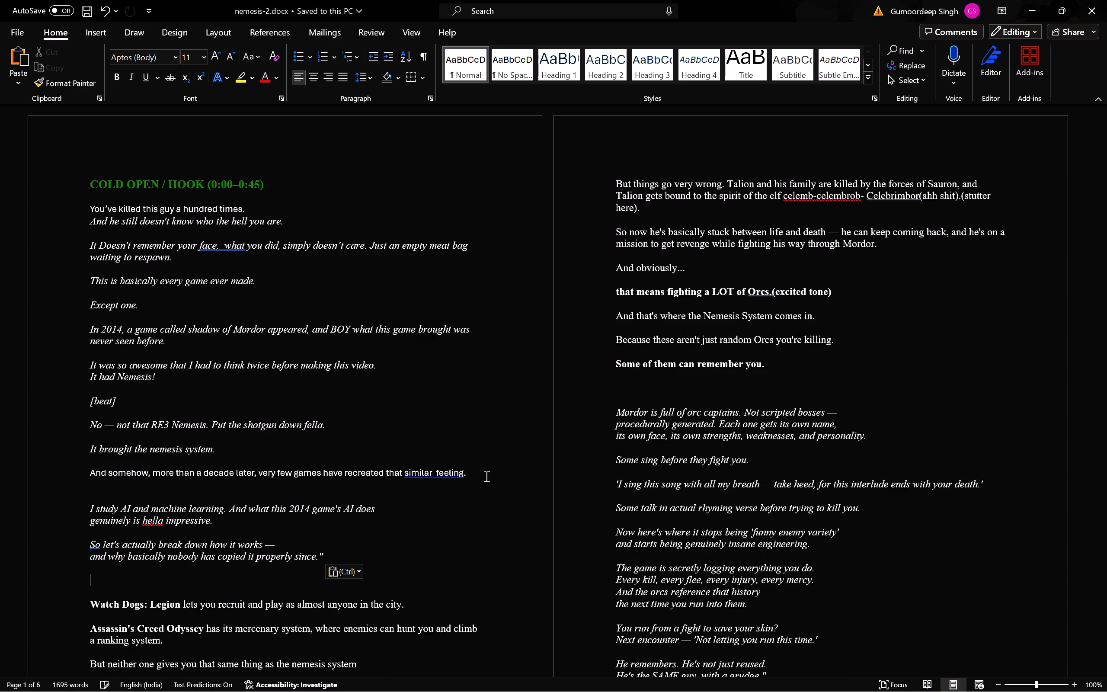
Remove the closing quotation mark after "nobody has copied it properly since.".
{"action": "left_click", "coordinate": [488, 526]}
{"action": "left_click", "coordinate": [344, 548]}
{"action": "left_click", "coordinate": [340, 554]}
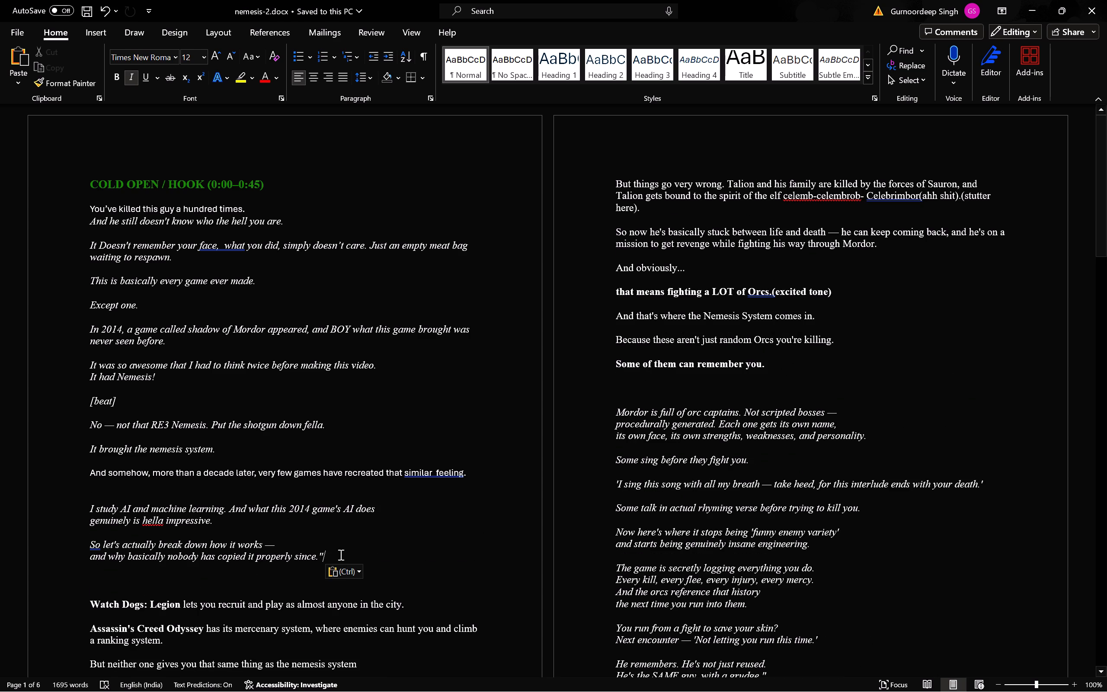
{"action": "key", "text": "BackSpace"}
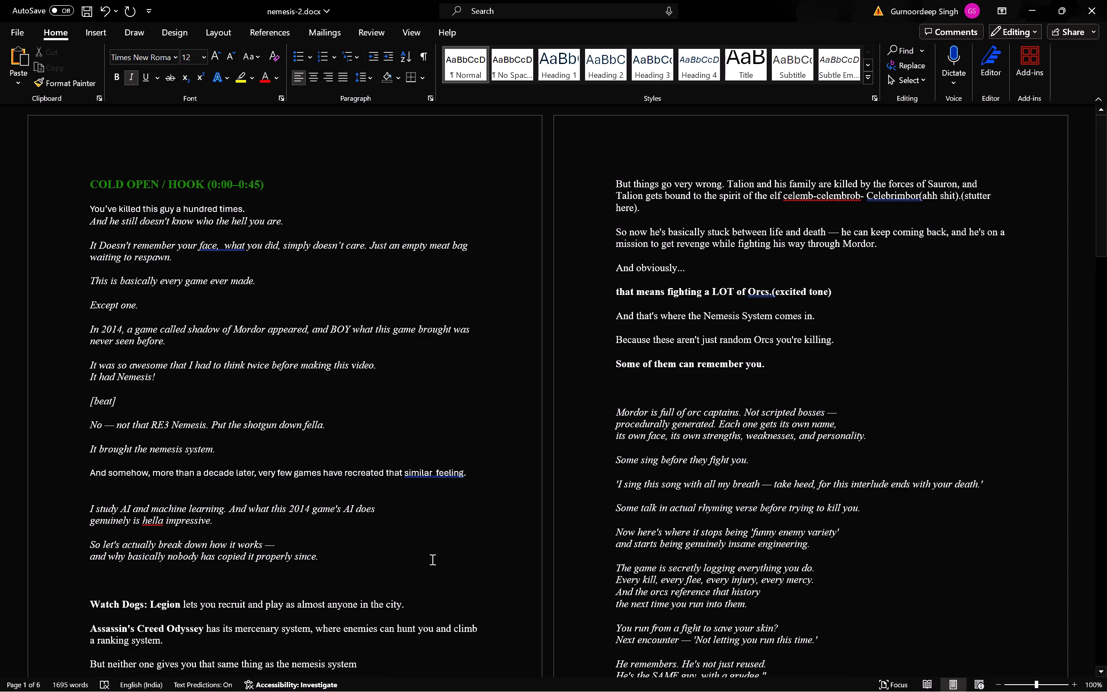
{"action": "left_click", "coordinate": [437, 557]}
Delete the Watch Dogs: Legion, Assassin's Creed Odyssey and "But neither one" paragraphs, plus the blank space above the Act 1 divider.
{"action": "scroll", "coordinate": [406, 571], "scroll_direction": "down", "scroll_amount": 3}
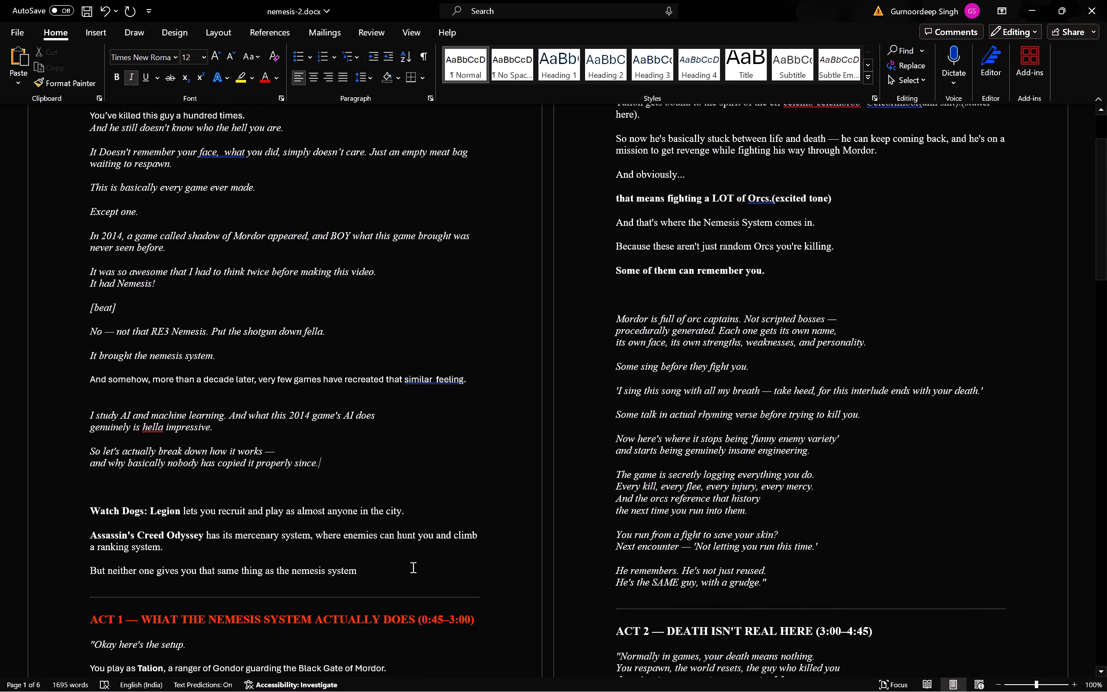
{"action": "scroll", "coordinate": [413, 564], "scroll_direction": "down", "scroll_amount": 2}
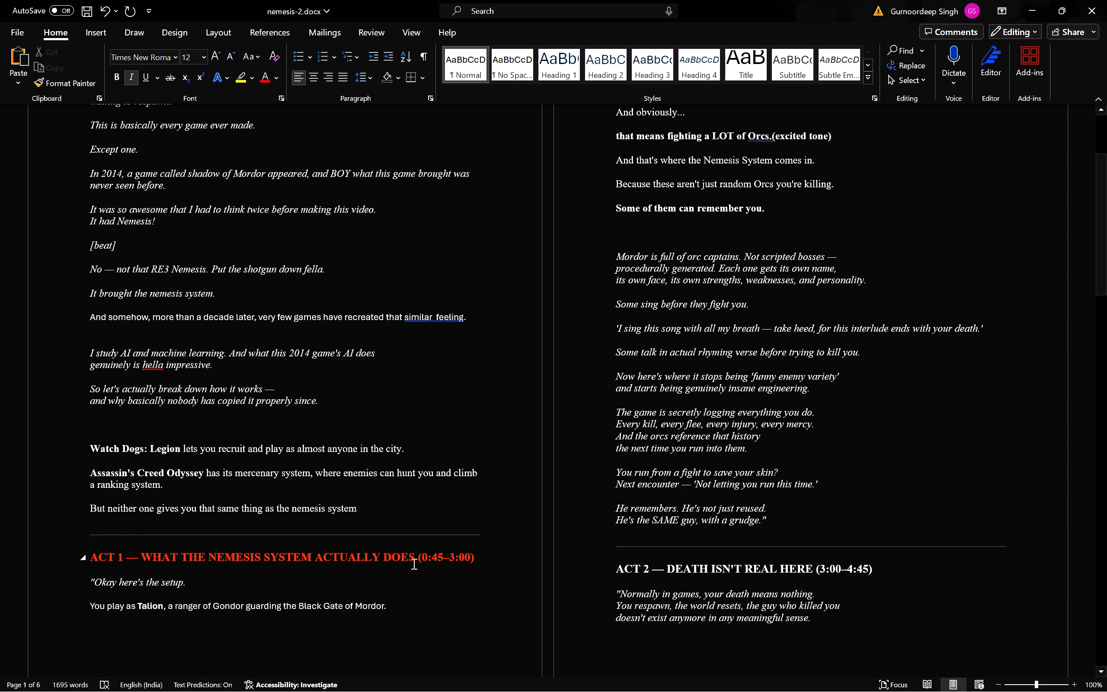
{"action": "scroll", "coordinate": [412, 565], "scroll_direction": "down", "scroll_amount": 1}
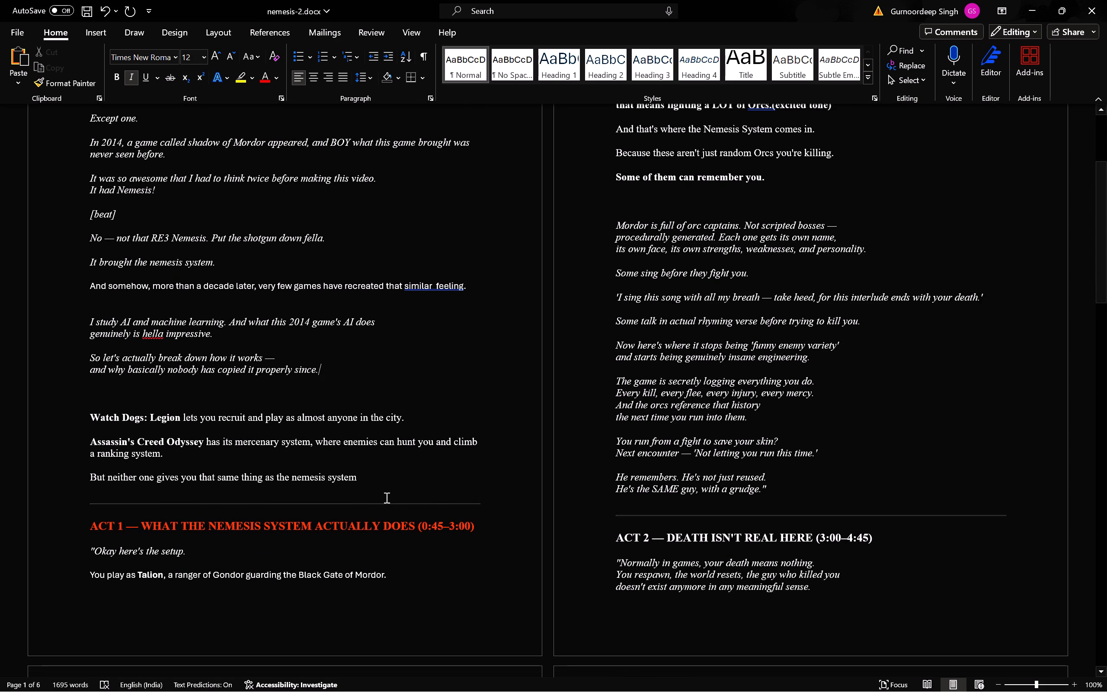
{"action": "left_click_drag", "start_coordinate": [386, 496], "coordinate": [81, 420]}
{"action": "left_click", "coordinate": [361, 466]}
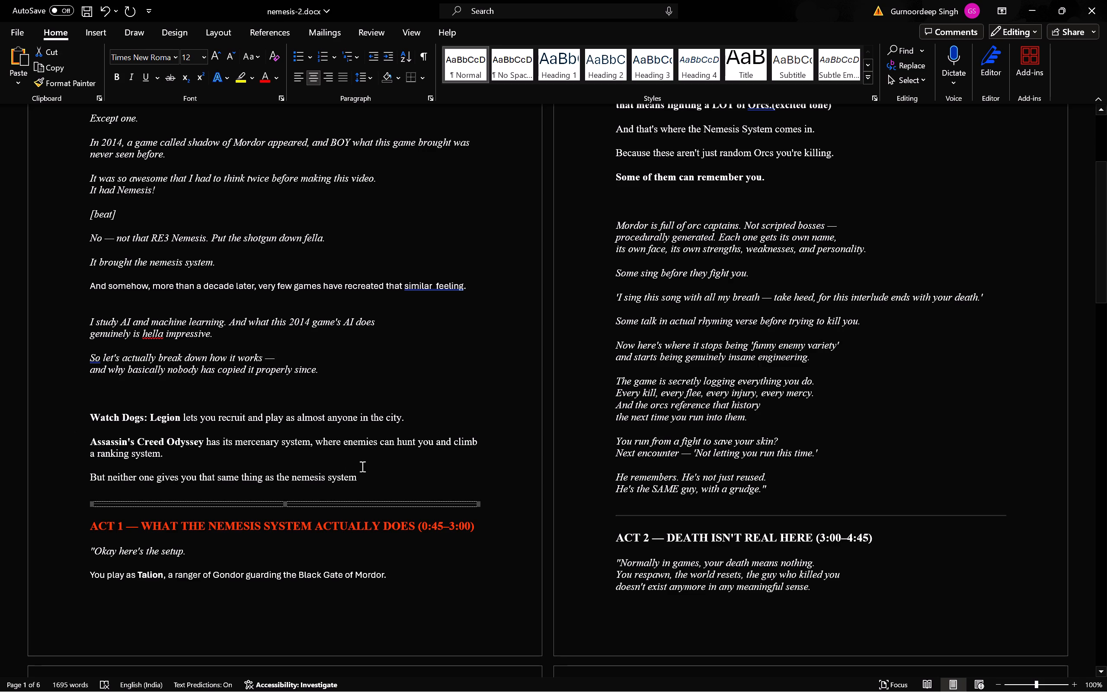
{"action": "left_click_drag", "start_coordinate": [359, 474], "coordinate": [84, 392]}
{"action": "key", "text": "BackSpace"}
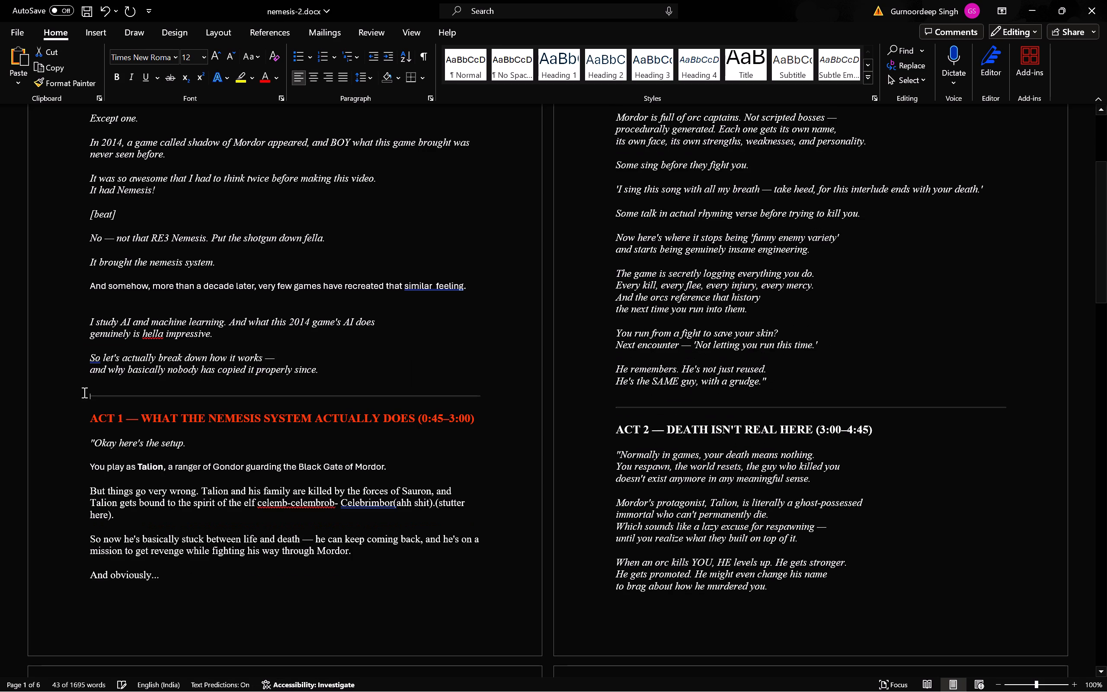
{"action": "key", "text": "BackSpace"}
Remove the blank line between the "And somehow" line and the "I study AI and machine learning" paragraph.
{"action": "scroll", "coordinate": [362, 449], "scroll_direction": "up", "scroll_amount": 1}
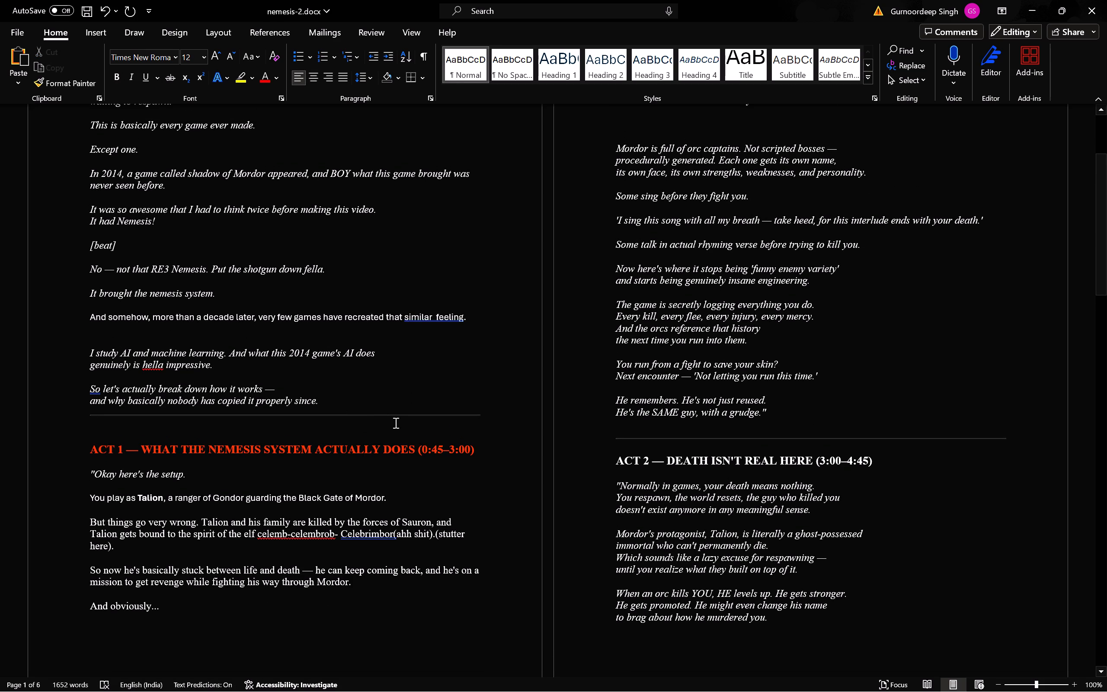
{"action": "left_click", "coordinate": [109, 338]}
{"action": "key", "text": "BackSpace"}
{"action": "left_click", "coordinate": [311, 362]}
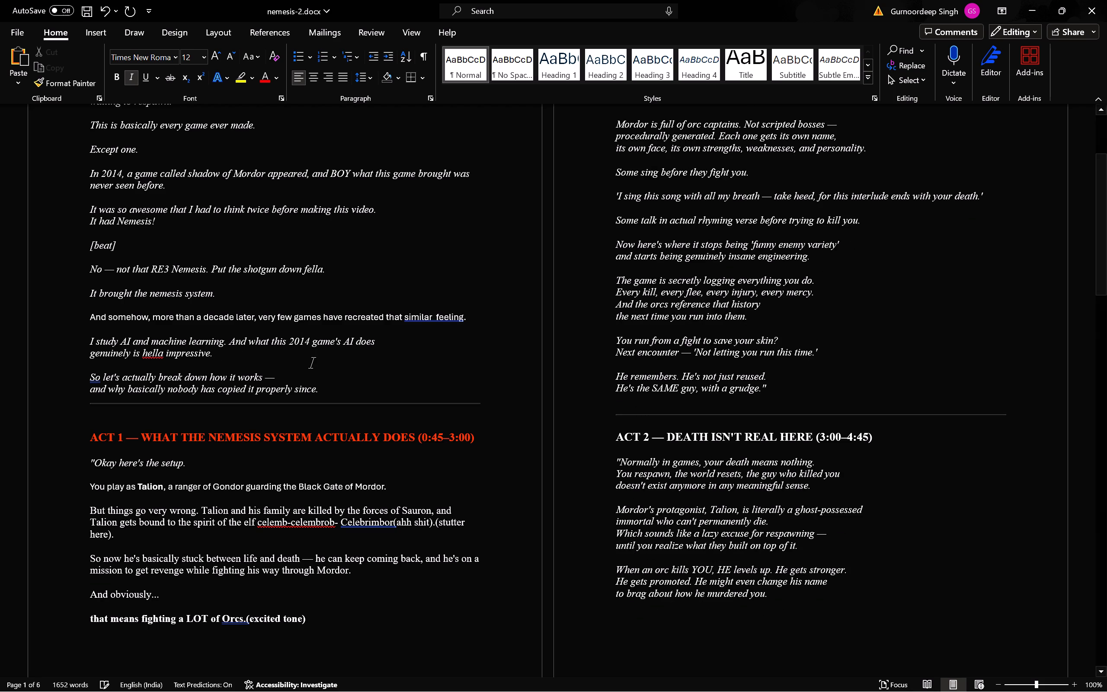
{"action": "left_click", "coordinate": [160, 354]}
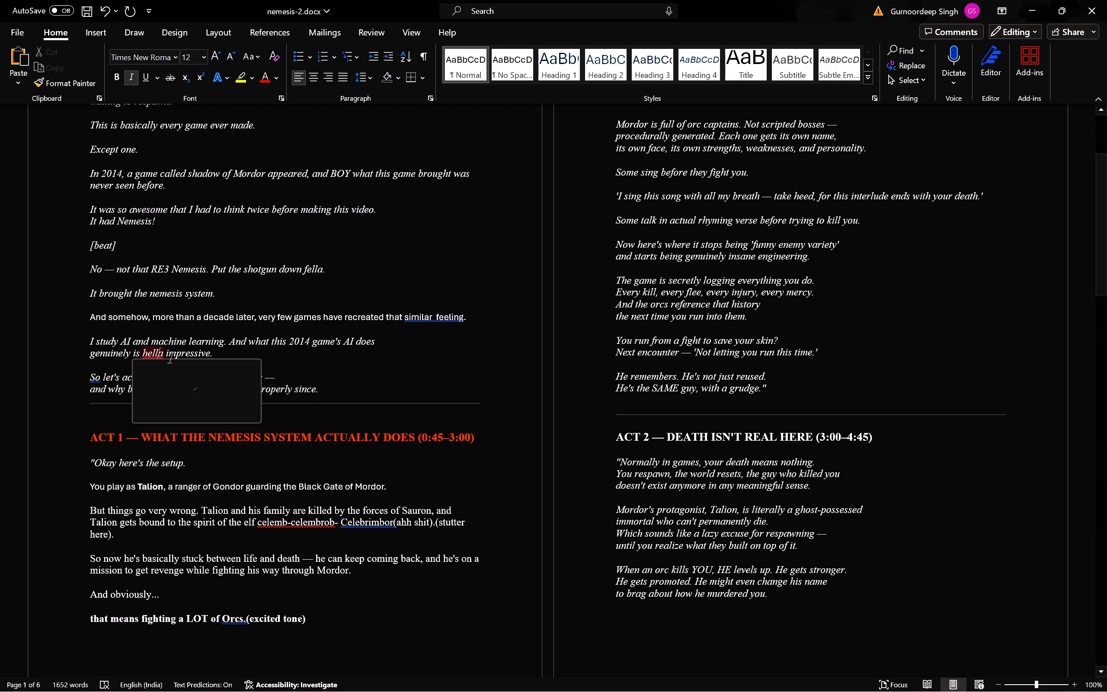
{"action": "left_click", "coordinate": [298, 365]}
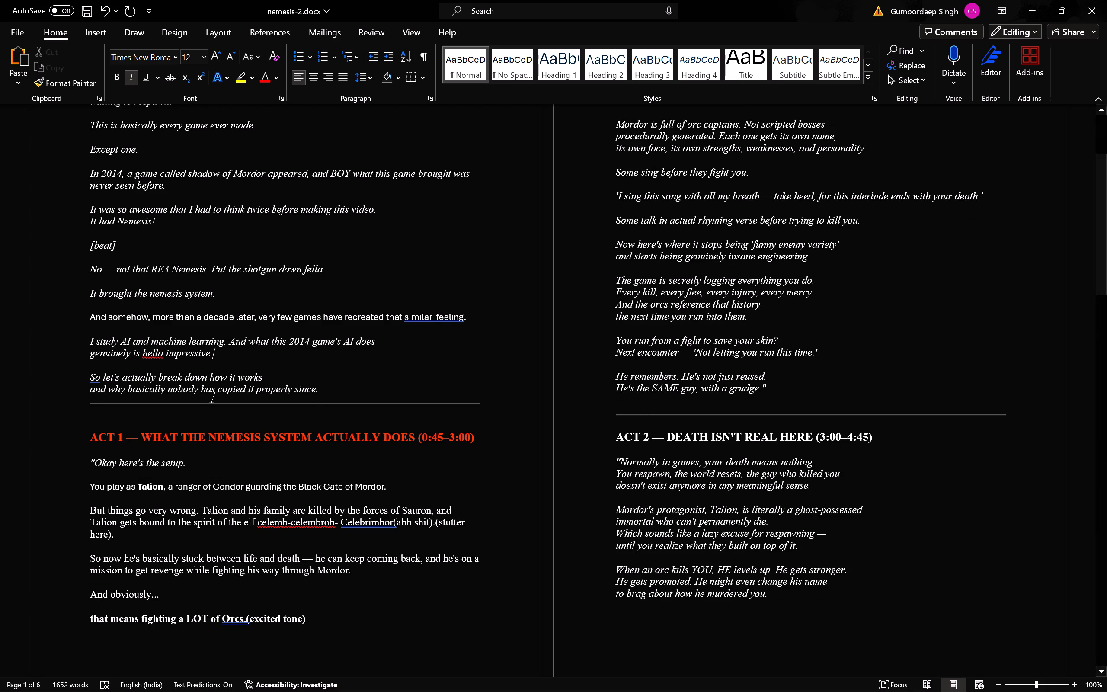
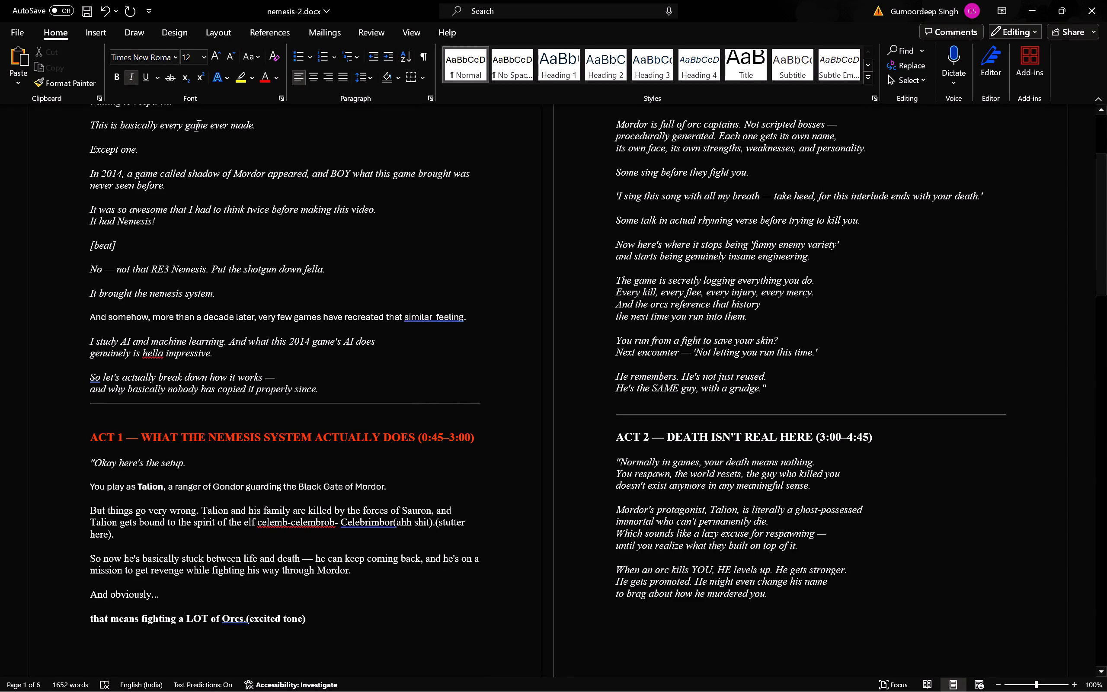
Replace the "Except one." and "In 2014, a game called shadow of Mordor" paragraphs with "Until this one appeared.".
{"action": "left_click_drag", "start_coordinate": [89, 148], "coordinate": [380, 146]}
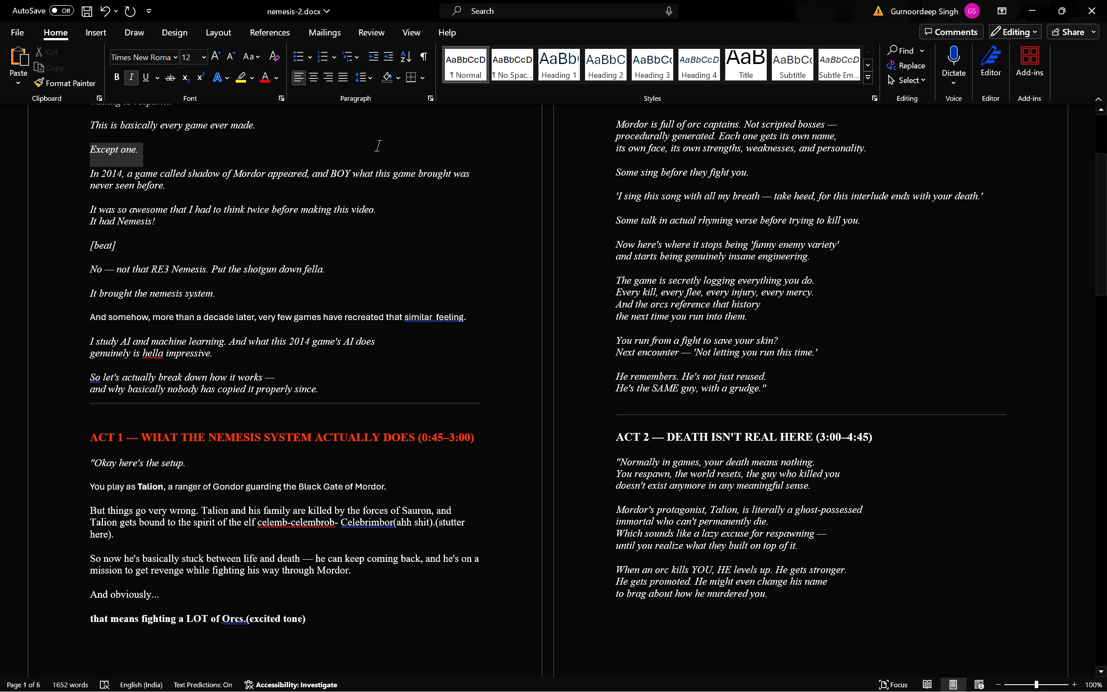
{"action": "left_click_drag", "start_coordinate": [380, 146], "coordinate": [388, 189]}
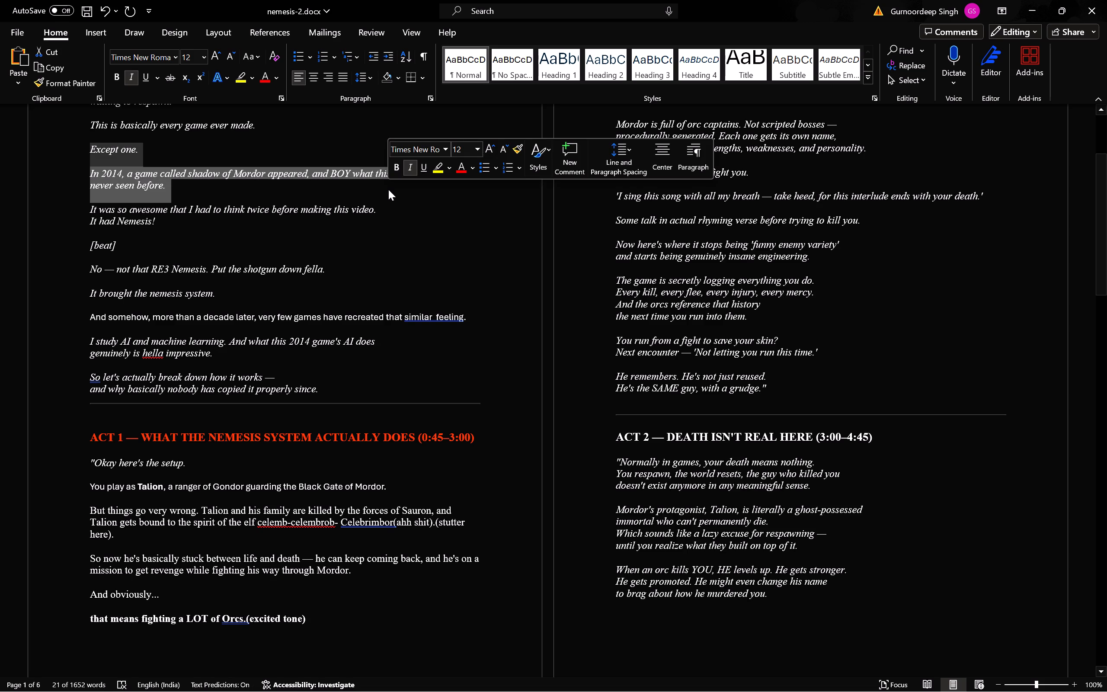
{"action": "type", "text": "Until this one"}
{"action": "key", "text": "space"}
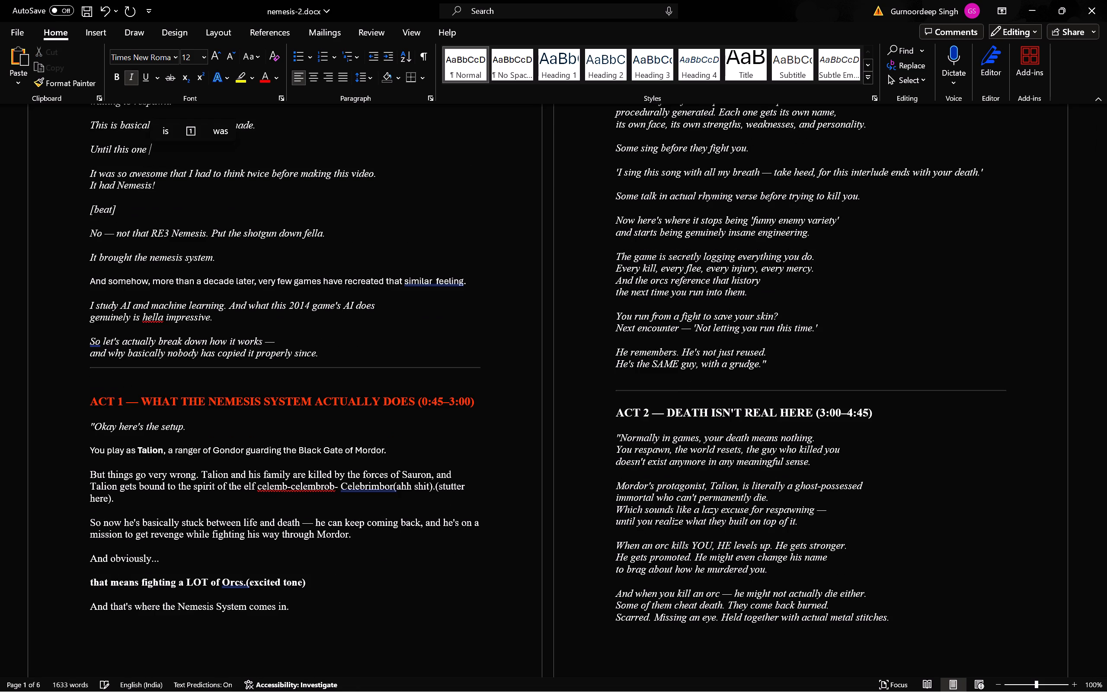
{"action": "key", "text": "BackSpace"}
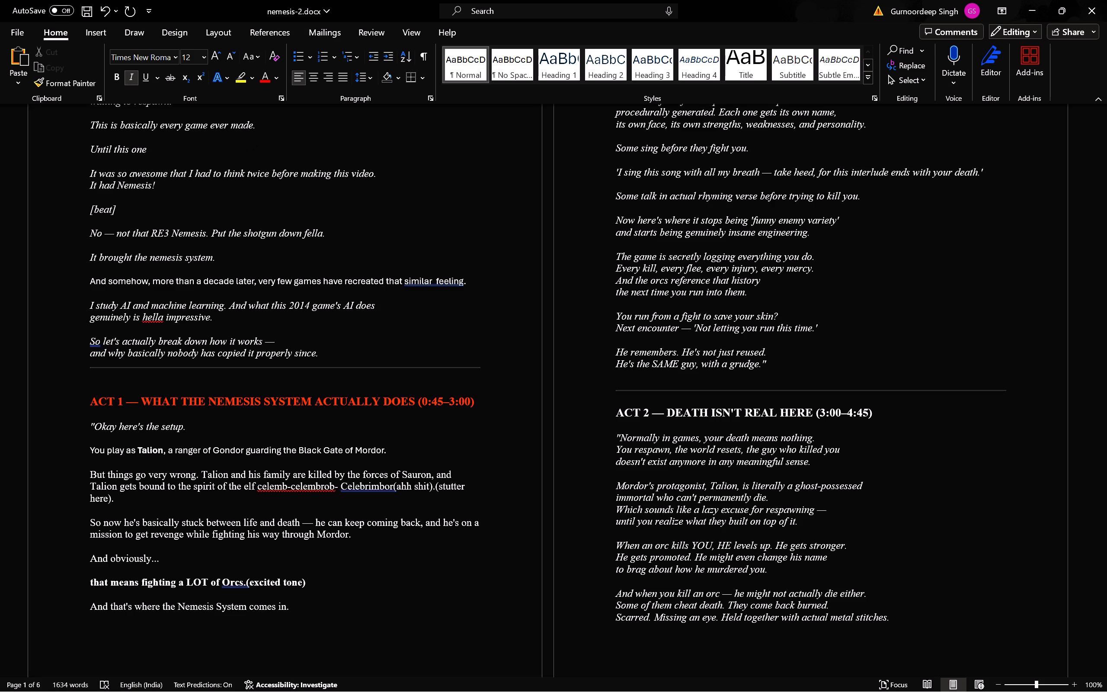
{"action": "key", "text": "space"}
{"action": "type", "text": "appeared i"}
{"action": "key", "text": "BackSpace"}
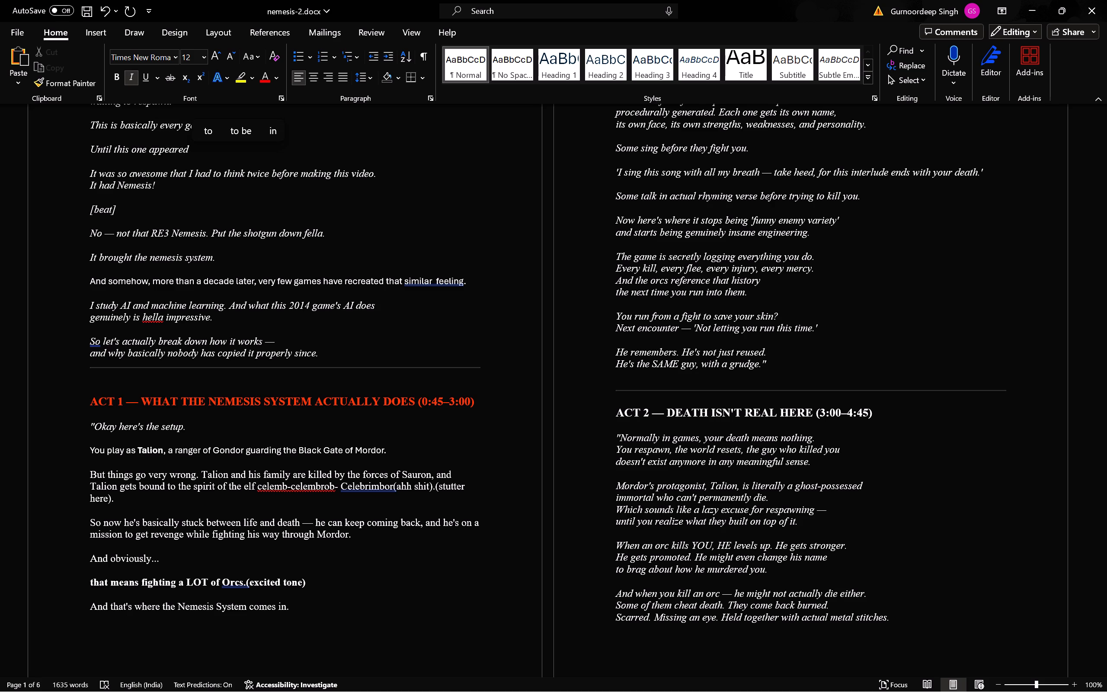
{"action": "key", "text": "BackSpace"}
{"action": "key", "text": "slash"}
{"action": "key", "text": "BackSpace"}
{"action": "key", "text": "comma"}
{"action": "key", "text": "BackSpace"}
{"action": "key", "text": "period"}
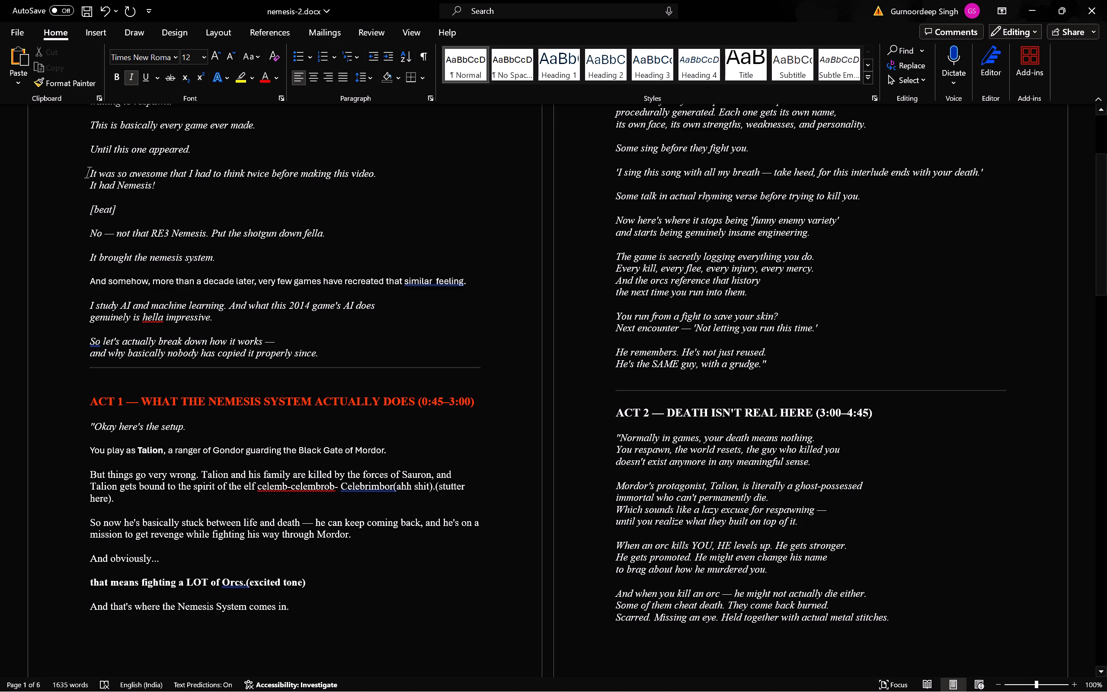
Delete "It was so awesome that" from the start of the "I had to think twice before making this video" line.
{"action": "left_click_drag", "start_coordinate": [88, 173], "coordinate": [195, 173]}
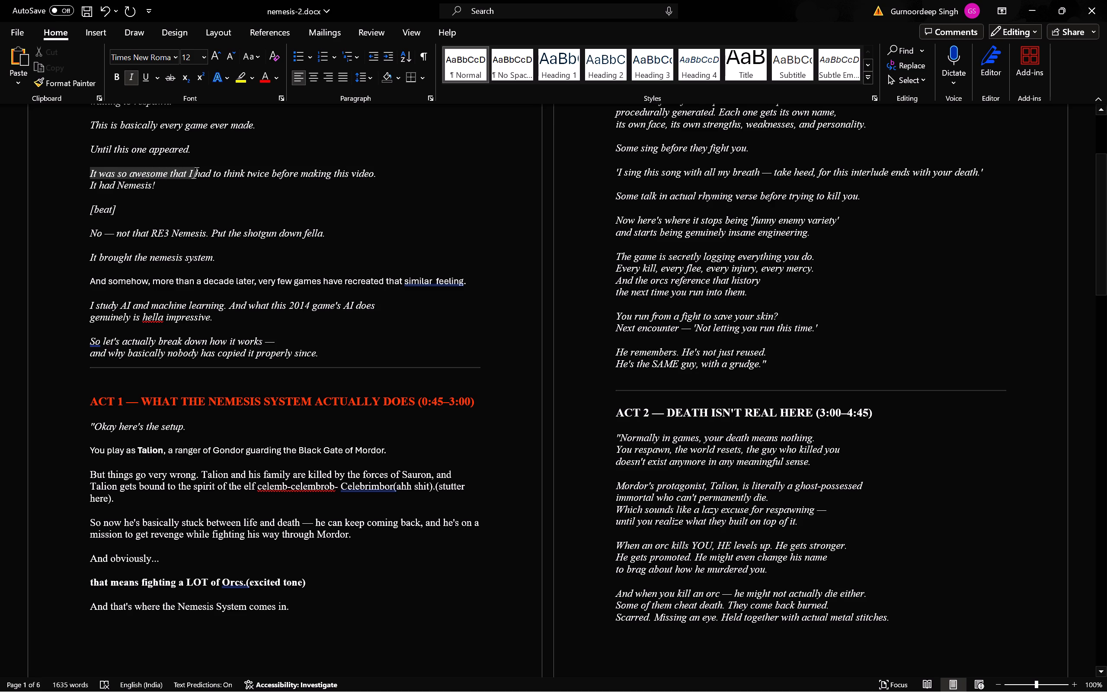
{"action": "left_click_drag", "start_coordinate": [195, 173], "coordinate": [190, 173]}
{"action": "left_click_drag", "start_coordinate": [190, 173], "coordinate": [190, 173]}
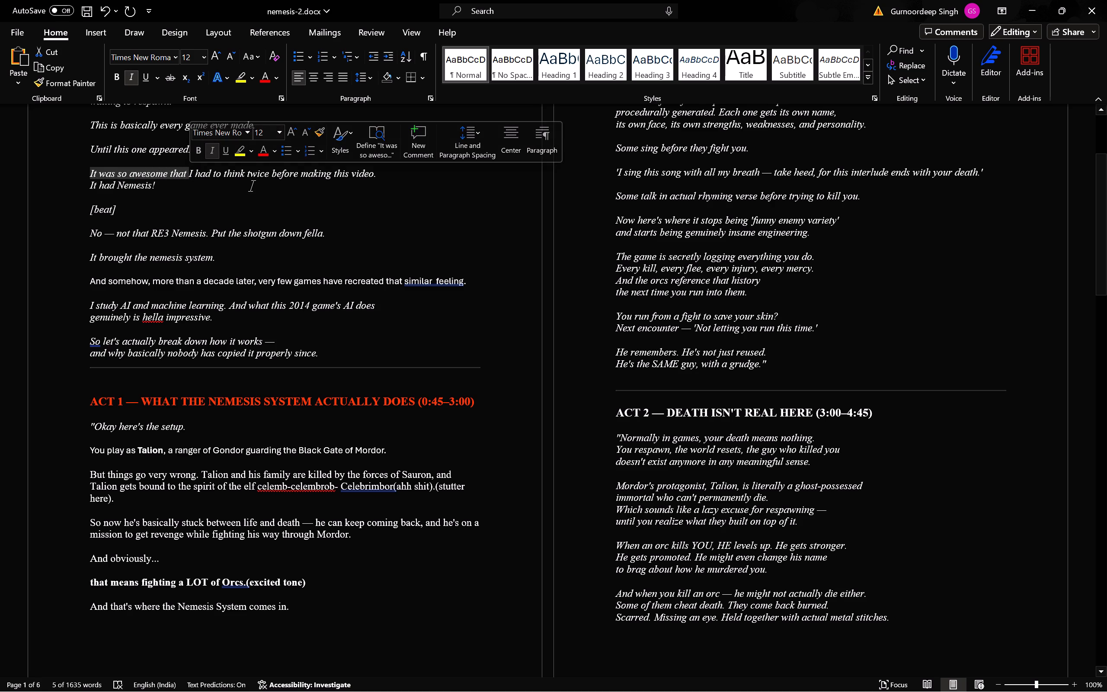
{"action": "key", "text": "BackSpace"}
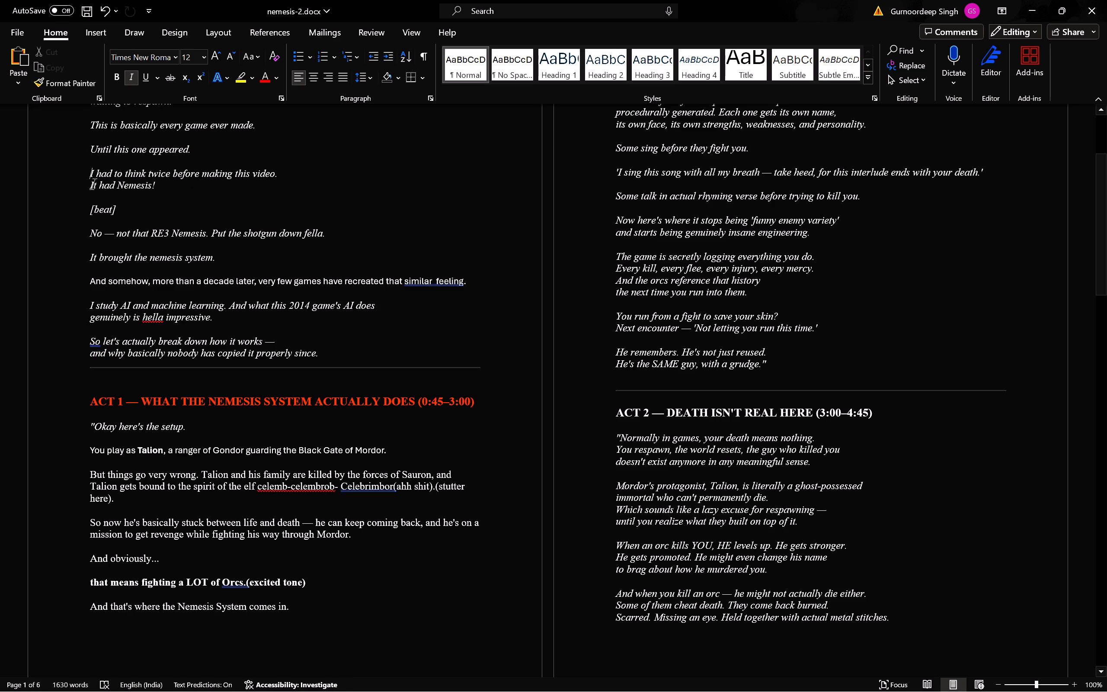
Cut the cold open lines from "It had Nemesis!" through "It brought the nemesis system.".
{"action": "left_click_drag", "start_coordinate": [88, 183], "coordinate": [346, 237]}
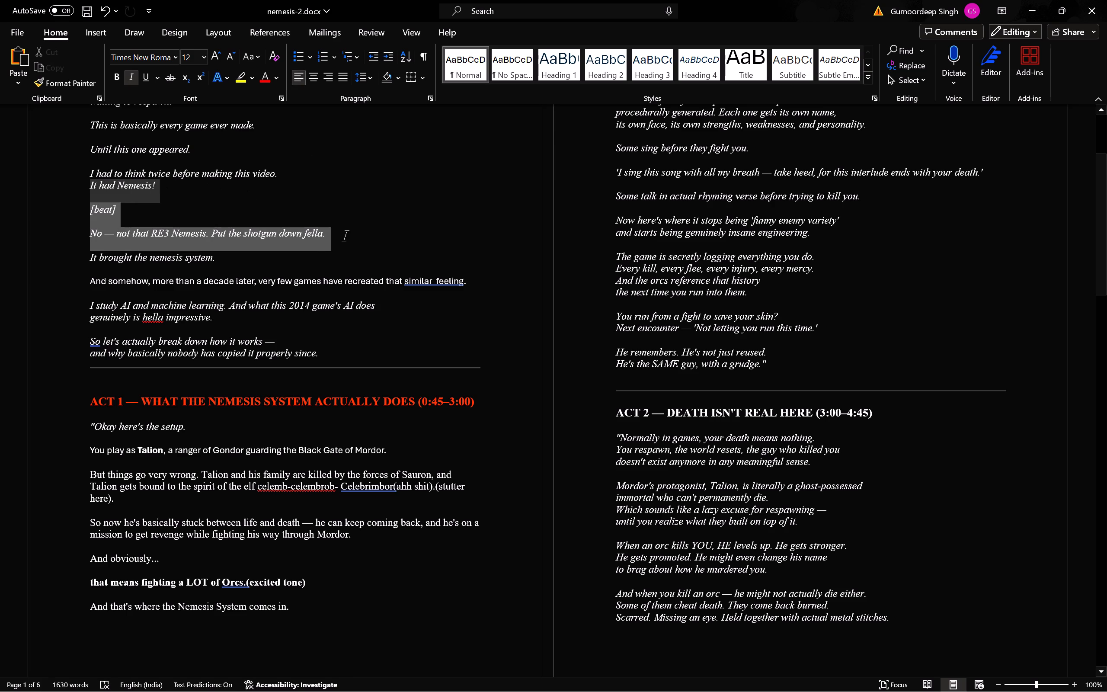
{"action": "left_click_drag", "start_coordinate": [346, 237], "coordinate": [328, 251]}
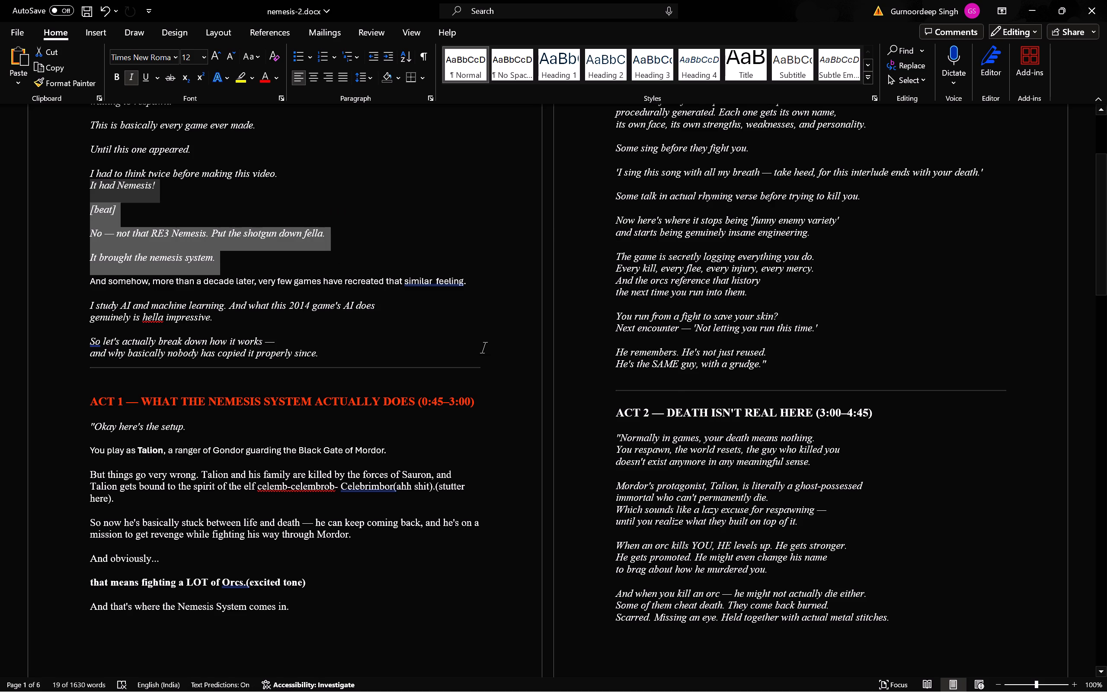
{"action": "key", "text": "ctrl+x"}
Change "one" to "game" in the line "Until this one appeared.".
{"action": "scroll", "coordinate": [463, 332], "scroll_direction": "up", "scroll_amount": 3}
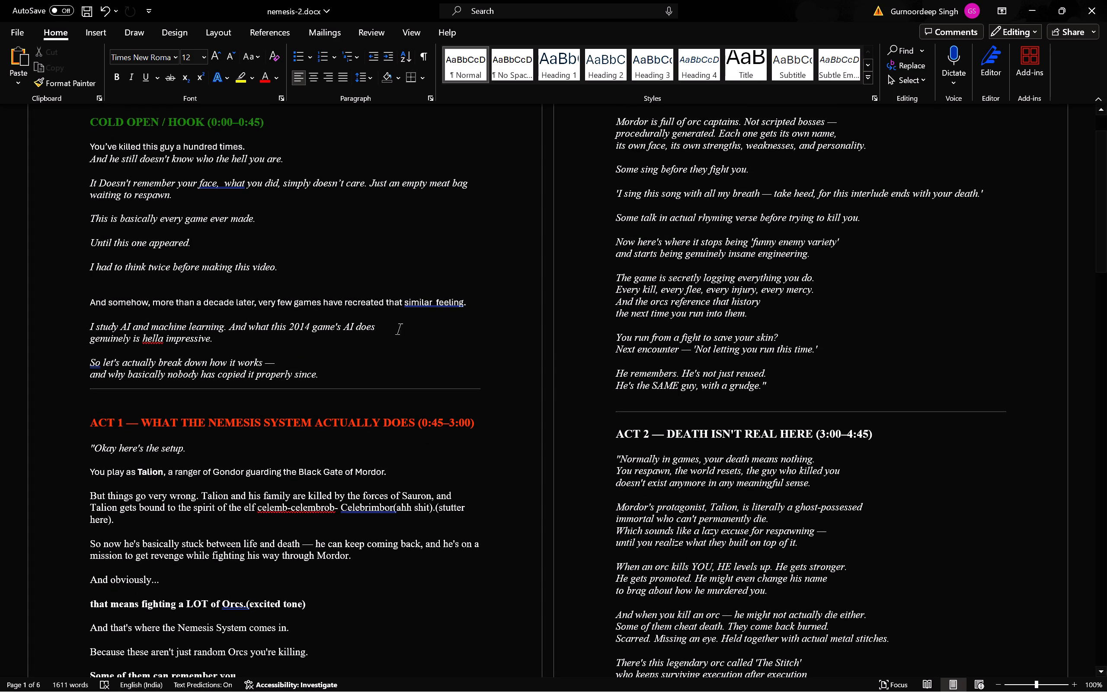
{"action": "double_click", "coordinate": [139, 243]}
{"action": "type", "text": "game"}
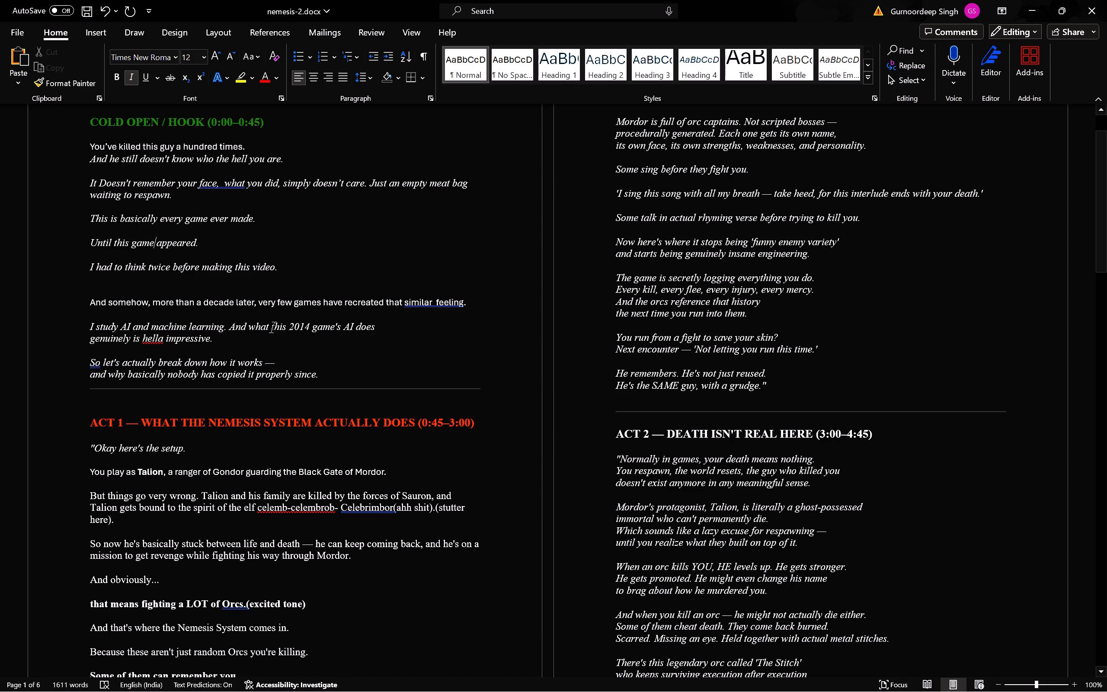
Add the production note "(mystery (blurred image of game )" after "Until this game appeared.".
{"action": "left_click", "coordinate": [255, 247]}
{"action": "type", "text": "(mysrtery"}
{"action": "key", "text": "BackSpace"}
{"action": "key", "text": "BackSpace"}
{"action": "key", "text": "BackSpace"}
{"action": "key", "text": "BackSpace"}
{"action": "key", "text": "BackSpace"}
{"action": "type", "text": "tery (blurred"}
{"action": "key", "text": "space"}
{"action": "key", "text": "BackSpace"}
{"action": "key", "text": "BackSpace"}
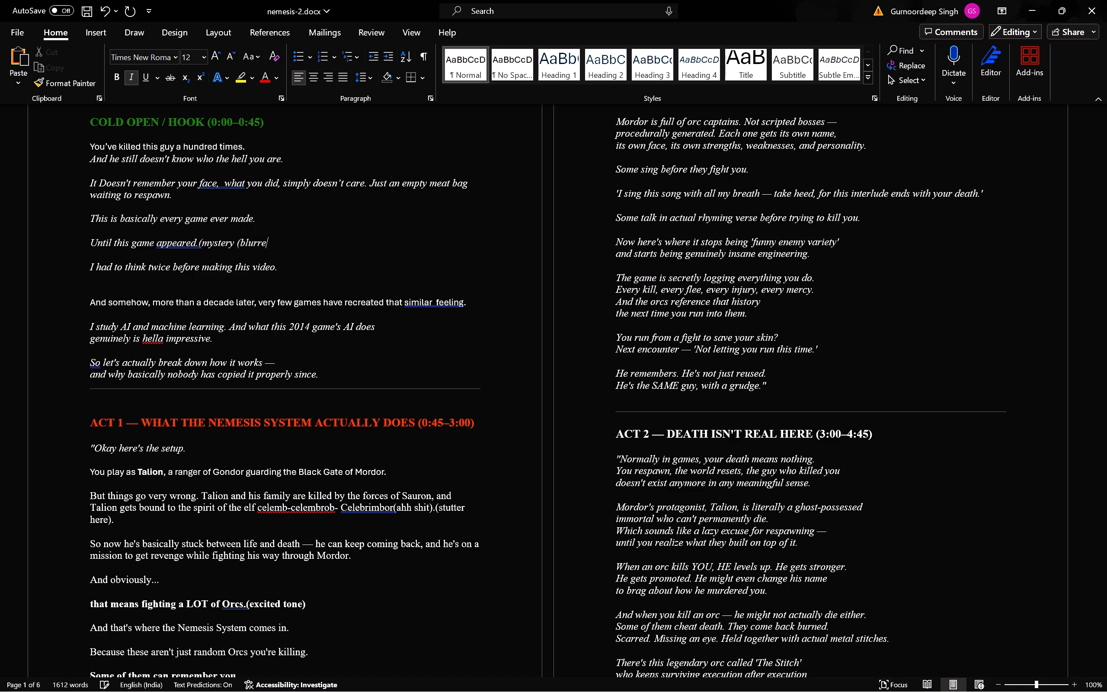
{"action": "type", "text": "d image of game"}
{"action": "key", "text": "space"}
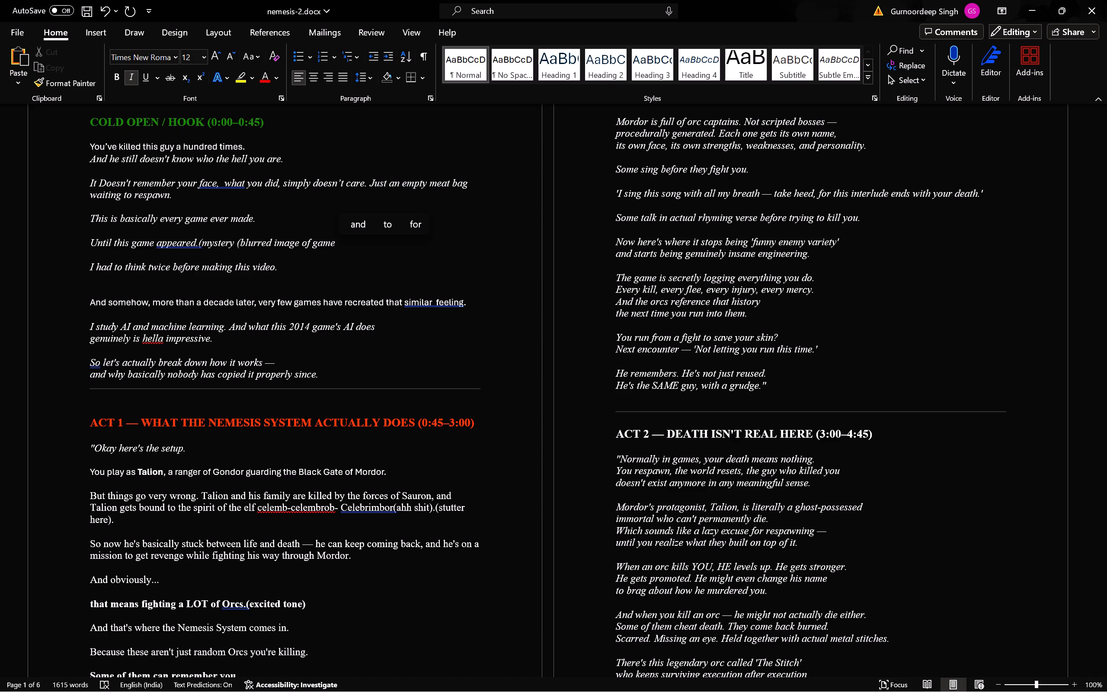
{"action": "key", "text": "shift+parenright"}
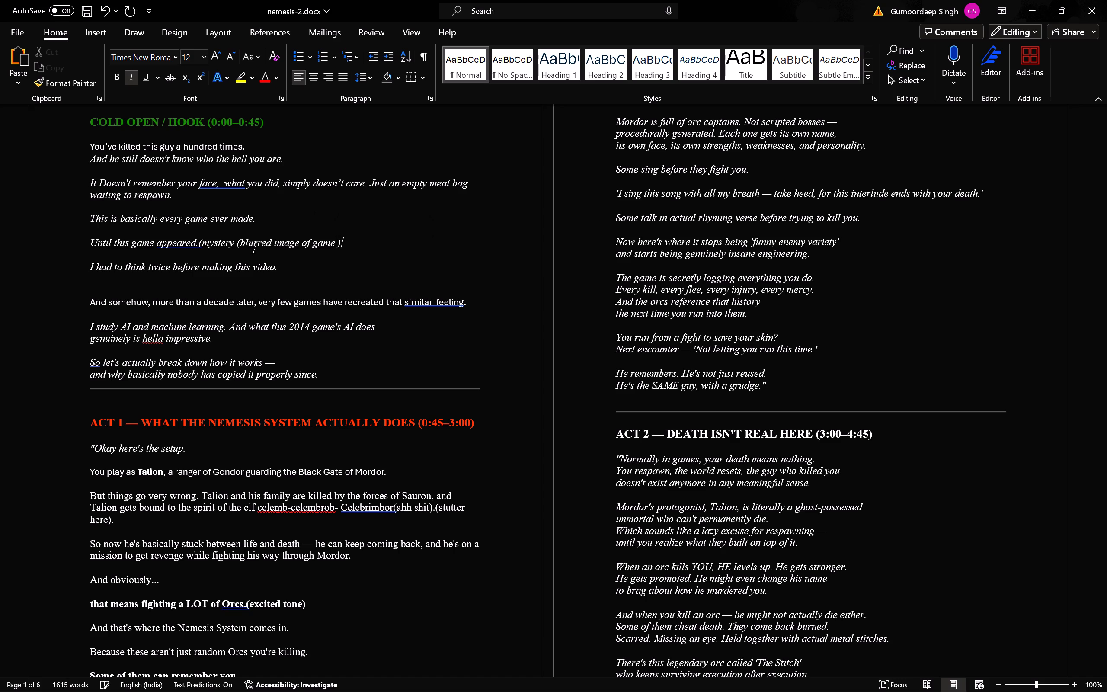
Switch from the script to the Discord window.
{"action": "key", "text": "alt+Tab"}
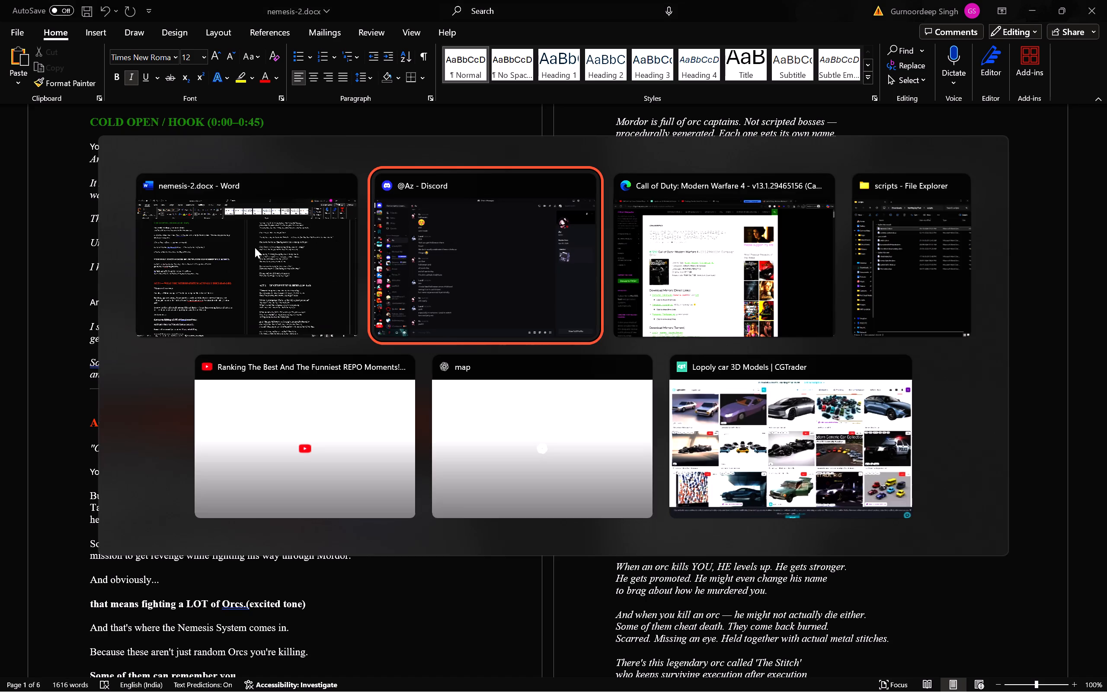
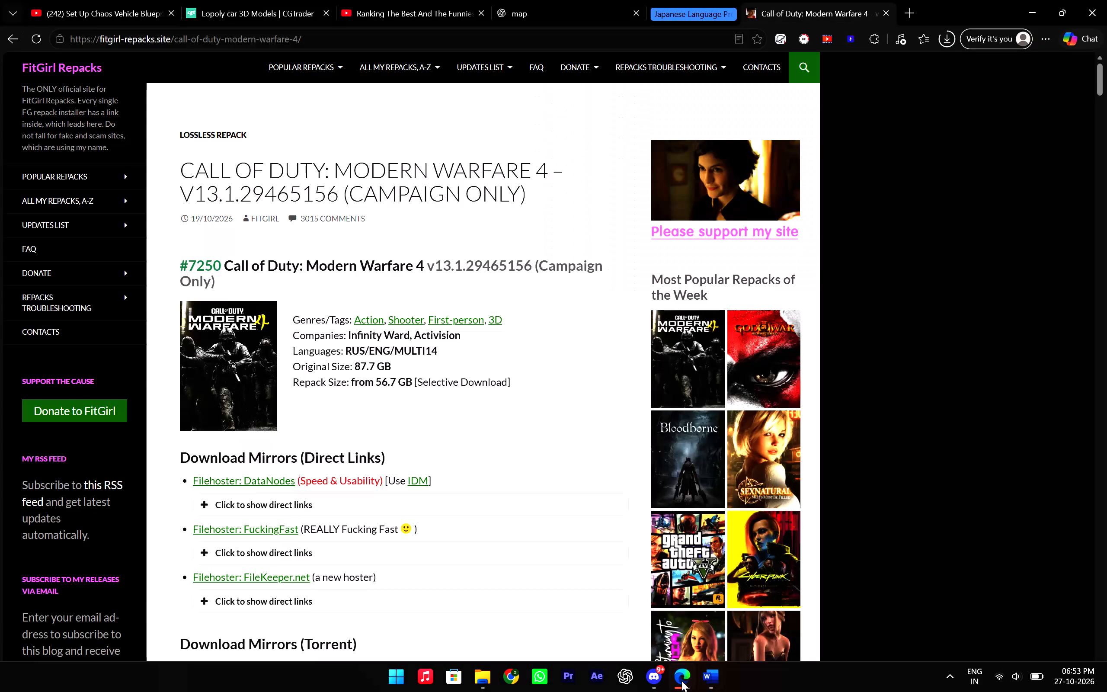
Return to the Word script and remove the extra blank line below "I had to think twice before making this video.".
{"action": "left_click", "coordinate": [681, 681]}
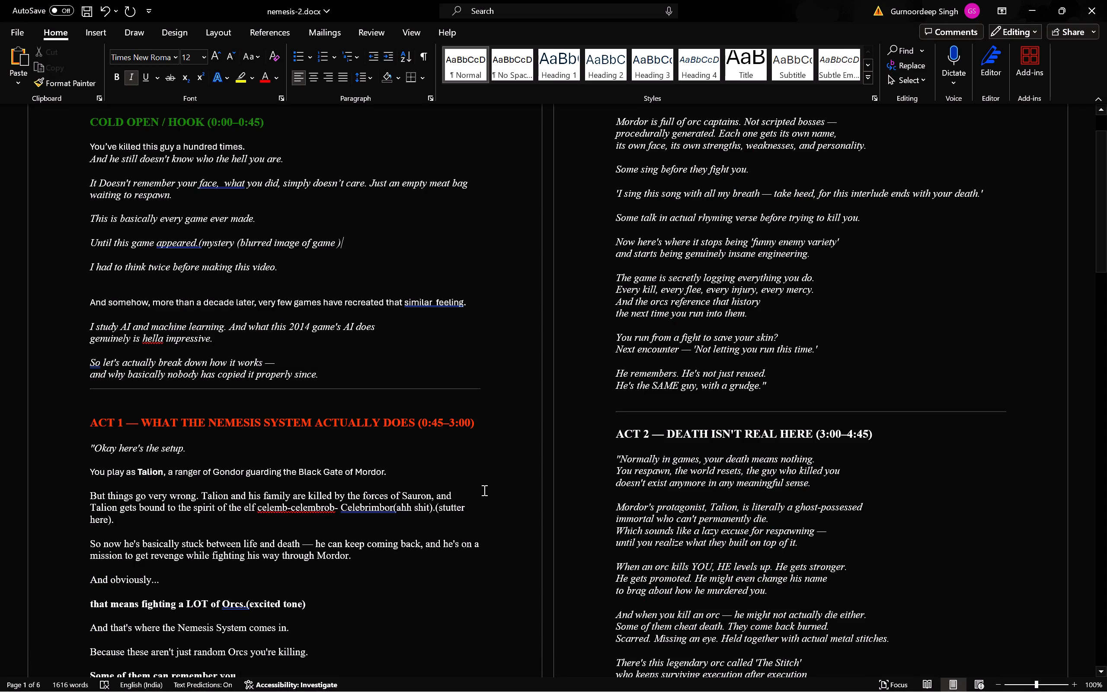
{"action": "left_click", "coordinate": [198, 292]}
{"action": "key", "text": "BackSpace"}
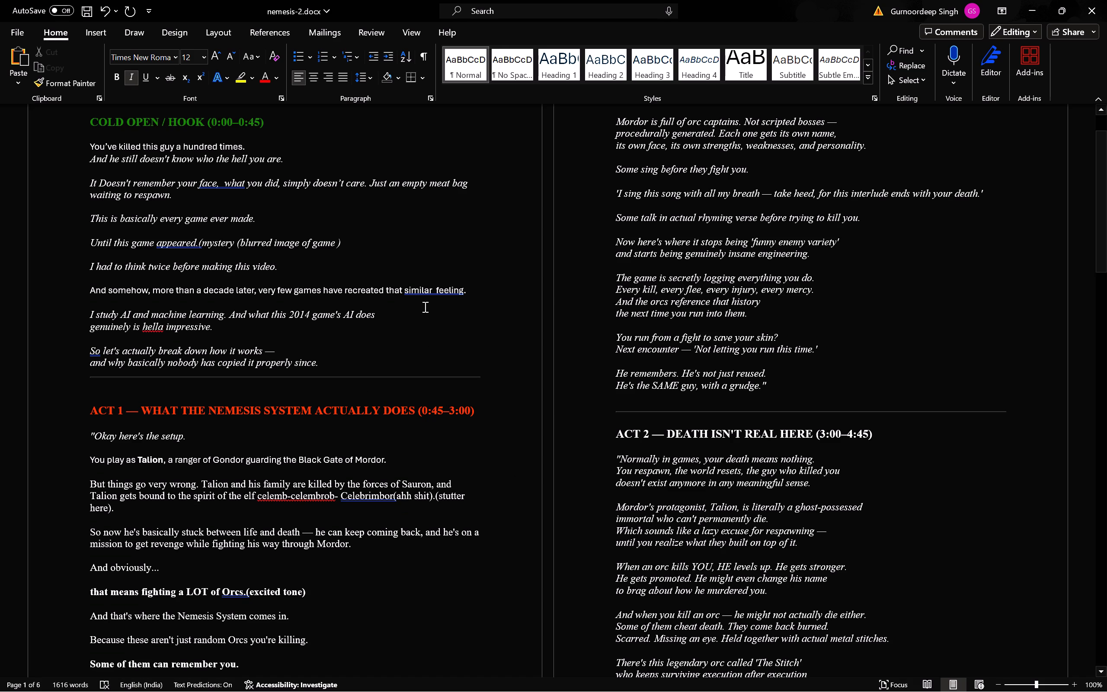
Extend the cold open sentence ending in "similar feeling" with "that this game creates.".
{"action": "left_click", "coordinate": [471, 293]}
{"action": "key", "text": "BackSpace"}
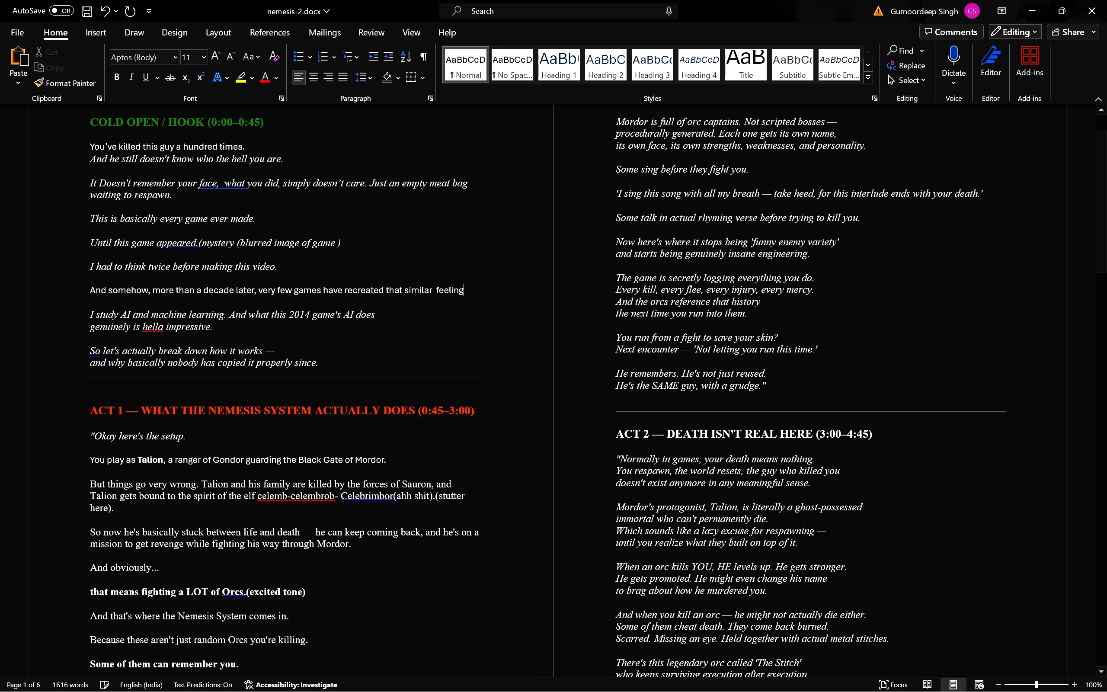
{"action": "key", "text": "space"}
{"action": "type", "text": "that this game creates"}
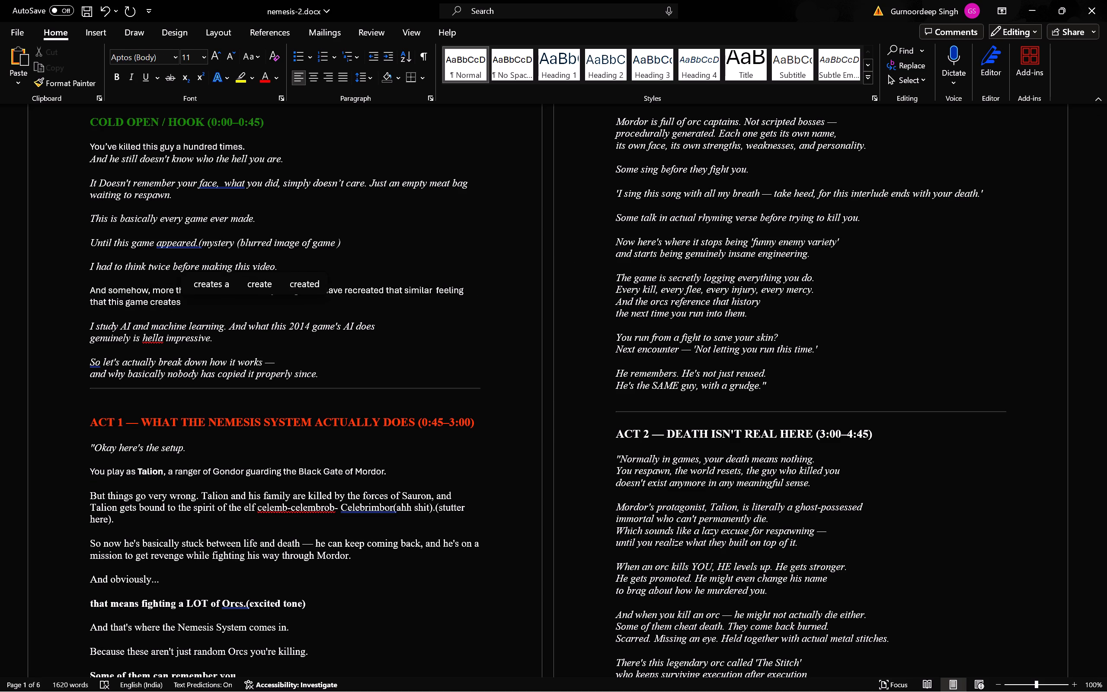
{"action": "key", "text": "period"}
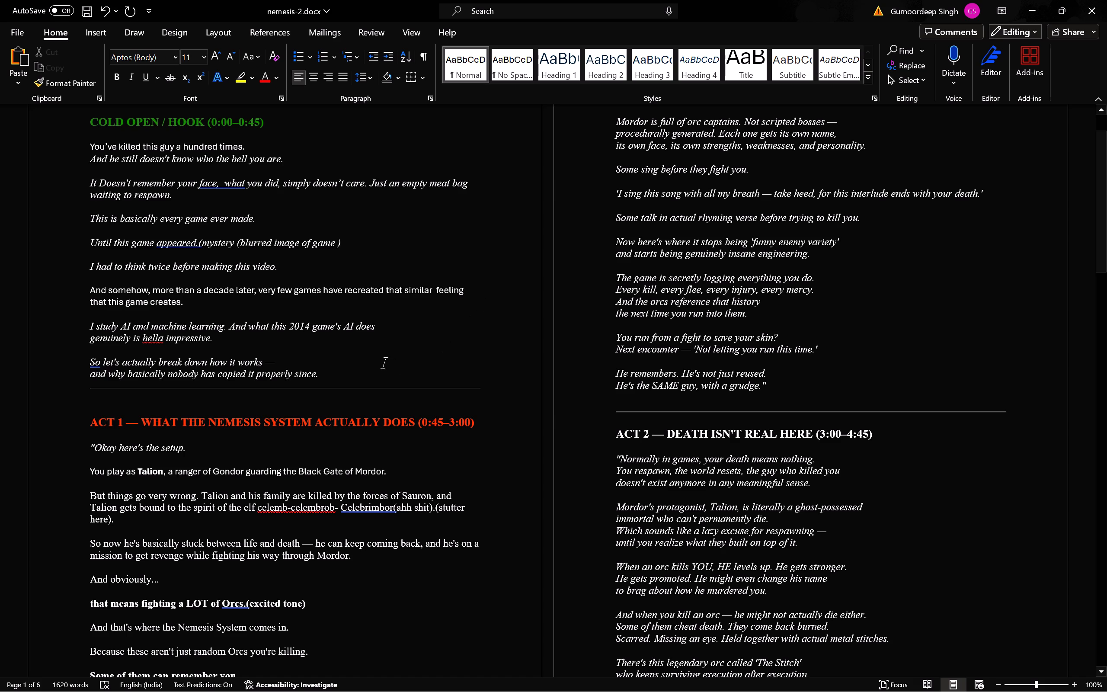
Delete the orc's quote "I sing this song with all my breath" from the Act 1 passage about orc captains.
{"action": "left_click", "coordinate": [350, 376]}
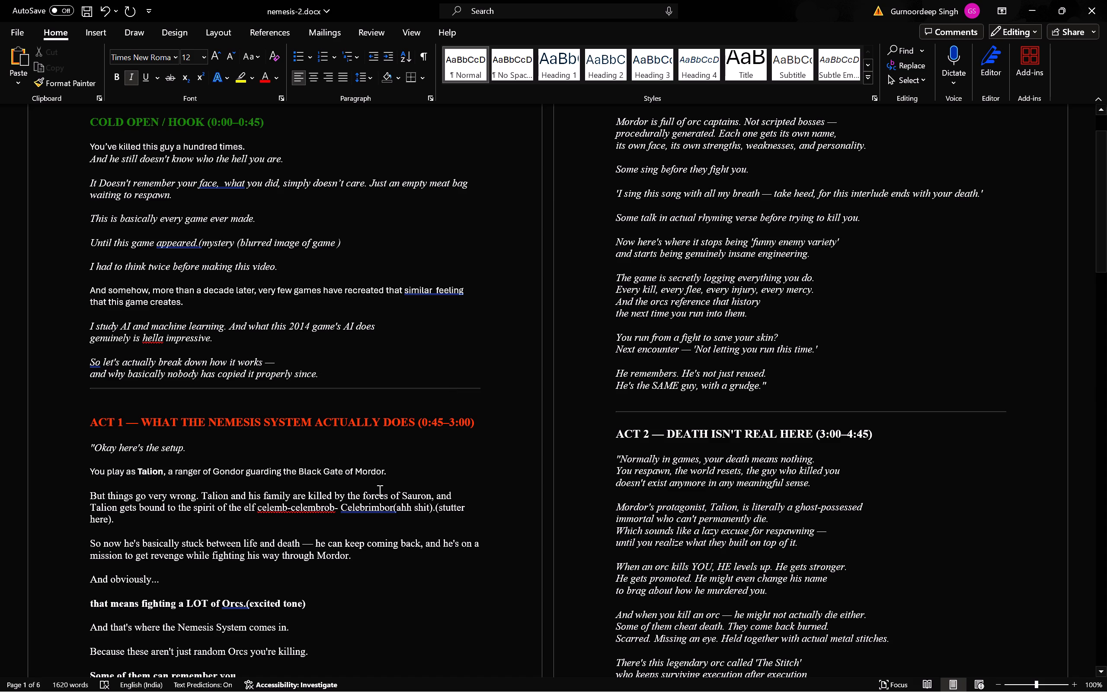
{"action": "scroll", "coordinate": [388, 493], "scroll_direction": "down", "scroll_amount": 3}
{"action": "scroll", "coordinate": [659, 520], "scroll_direction": "down", "scroll_amount": 1}
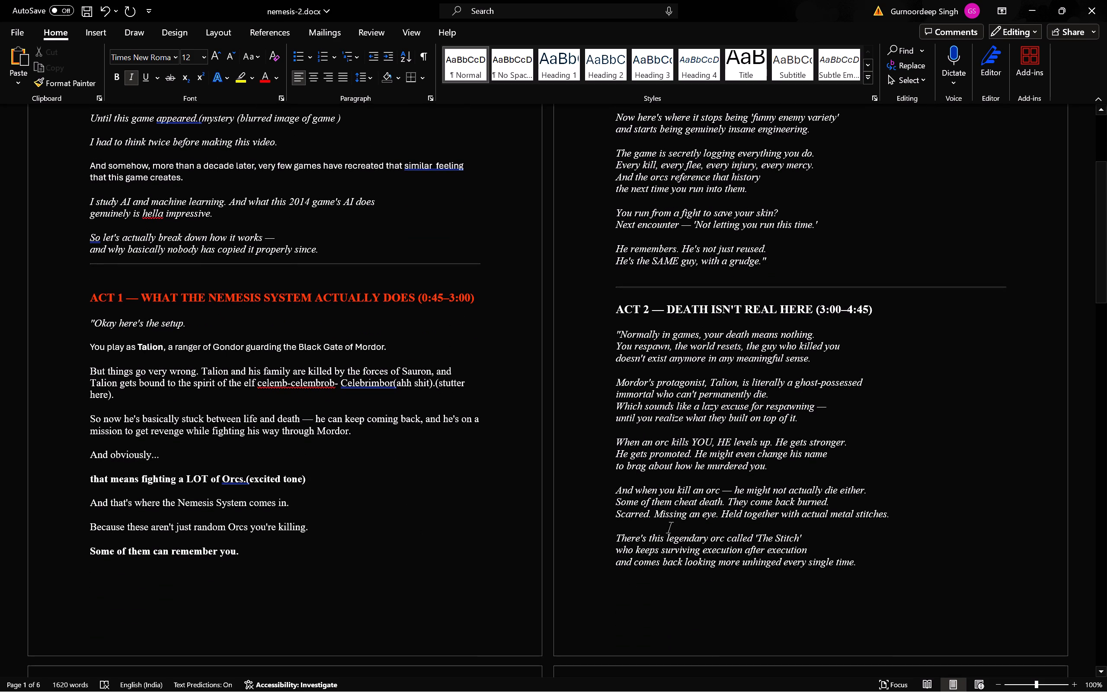
{"action": "scroll", "coordinate": [813, 517], "scroll_direction": "up", "scroll_amount": 7}
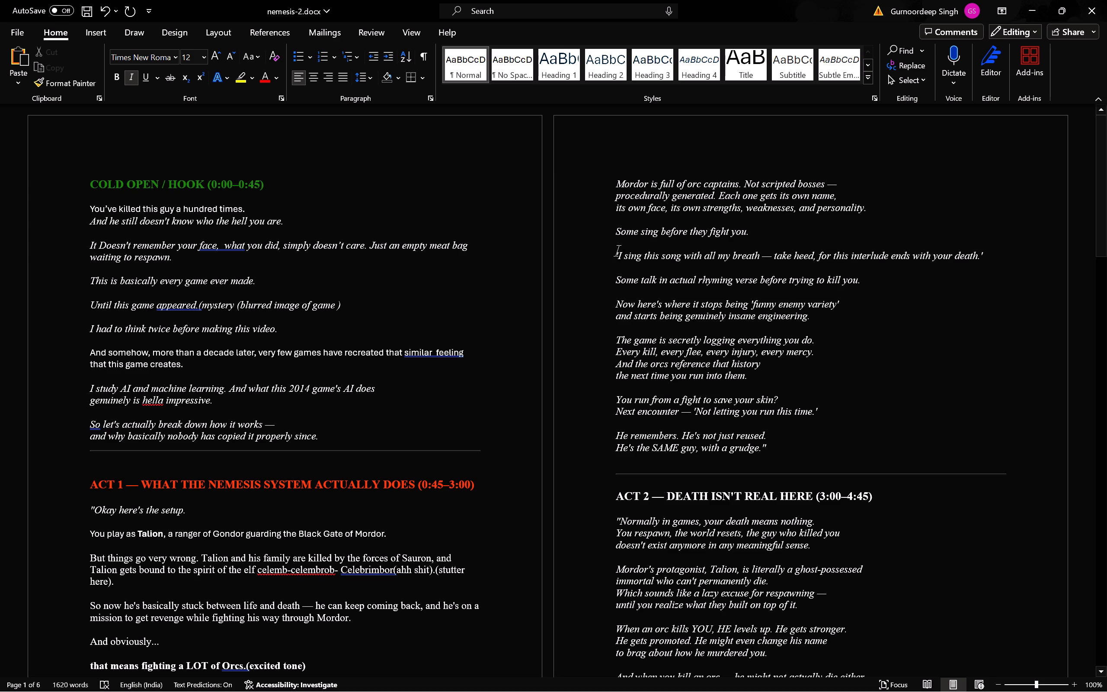
{"action": "left_click_drag", "start_coordinate": [616, 256], "coordinate": [1025, 255]}
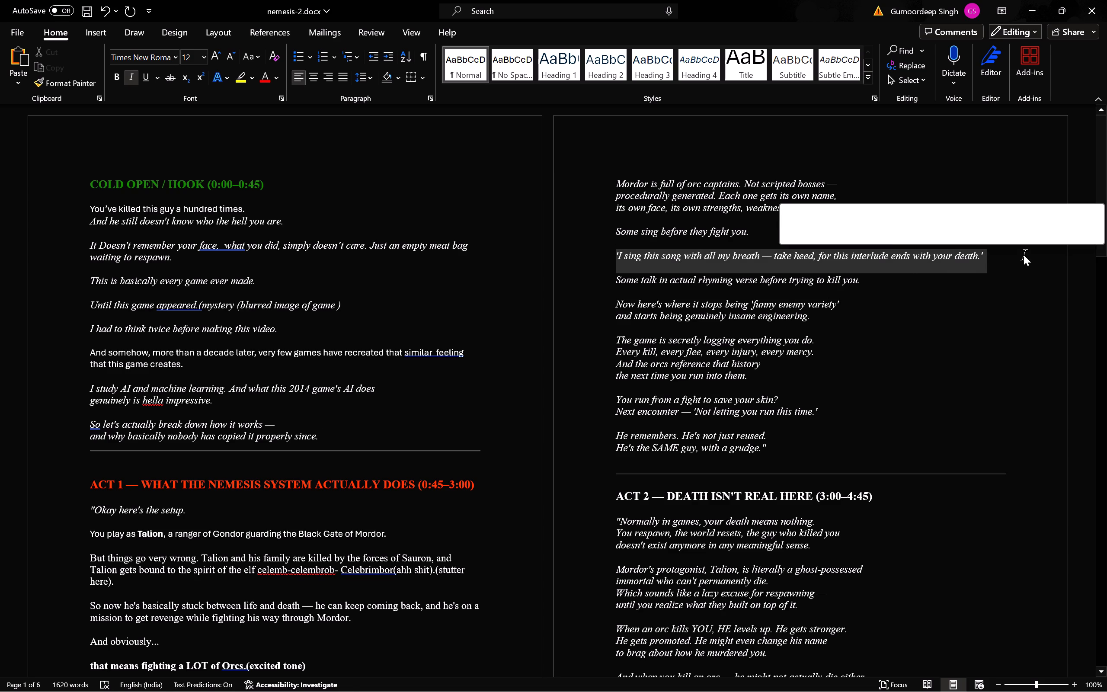
{"action": "key", "text": "BackSpace"}
{"action": "key", "text": "BackSpace"}
{"action": "key", "text": "Return"}
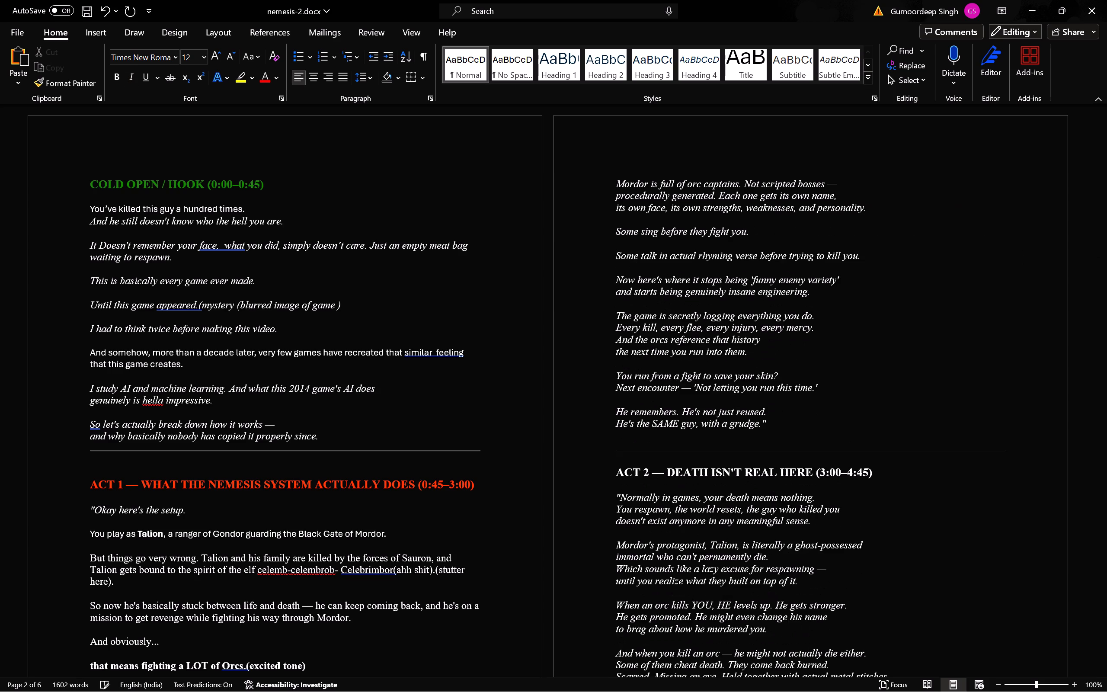
Join "Some sing before they fight you" and "Some talk in actual rhyming verse" into one line, separated by a comma.
{"action": "key", "text": "BackSpace"}
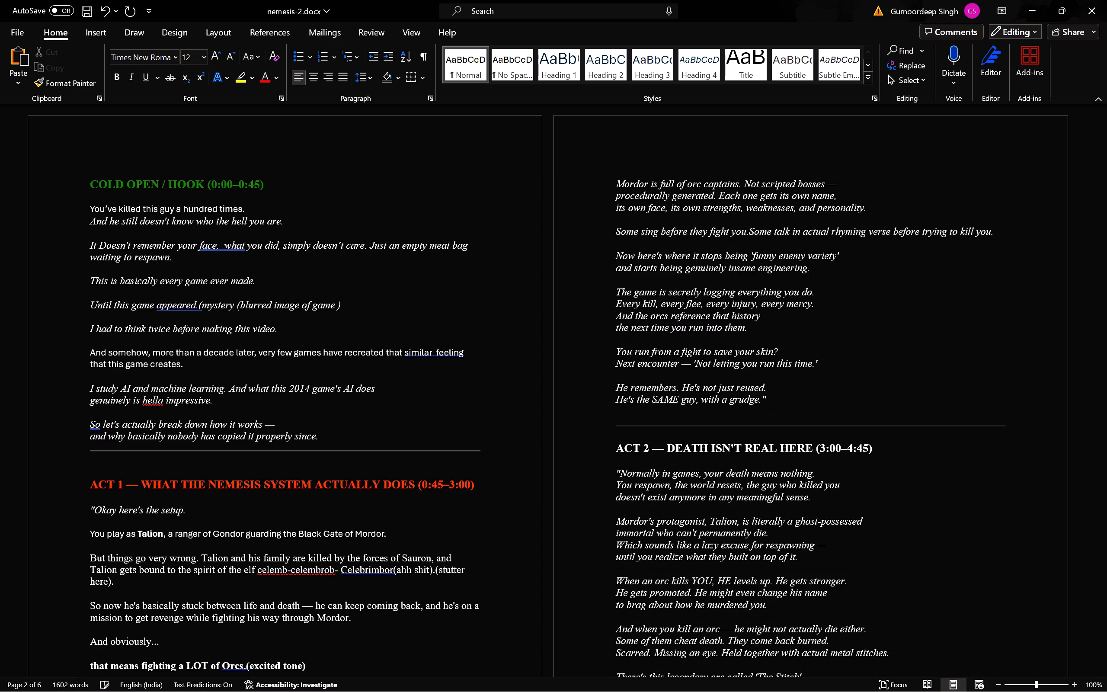
{"action": "key", "text": "BackSpace"}
{"action": "key", "text": "comma"}
{"action": "key", "text": "space"}
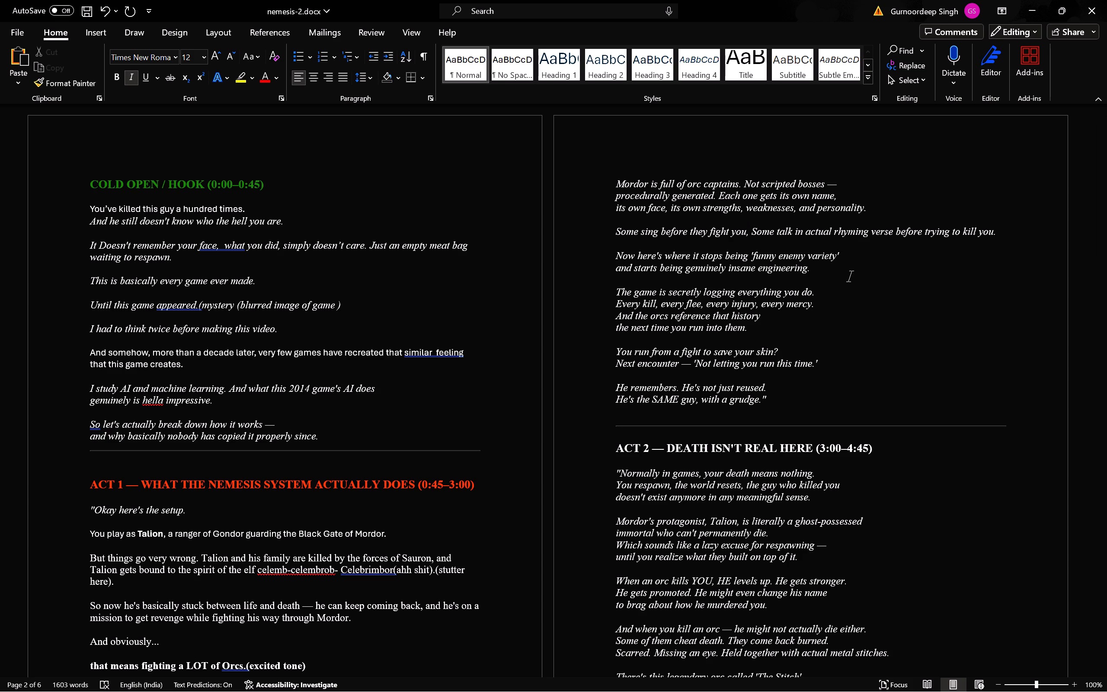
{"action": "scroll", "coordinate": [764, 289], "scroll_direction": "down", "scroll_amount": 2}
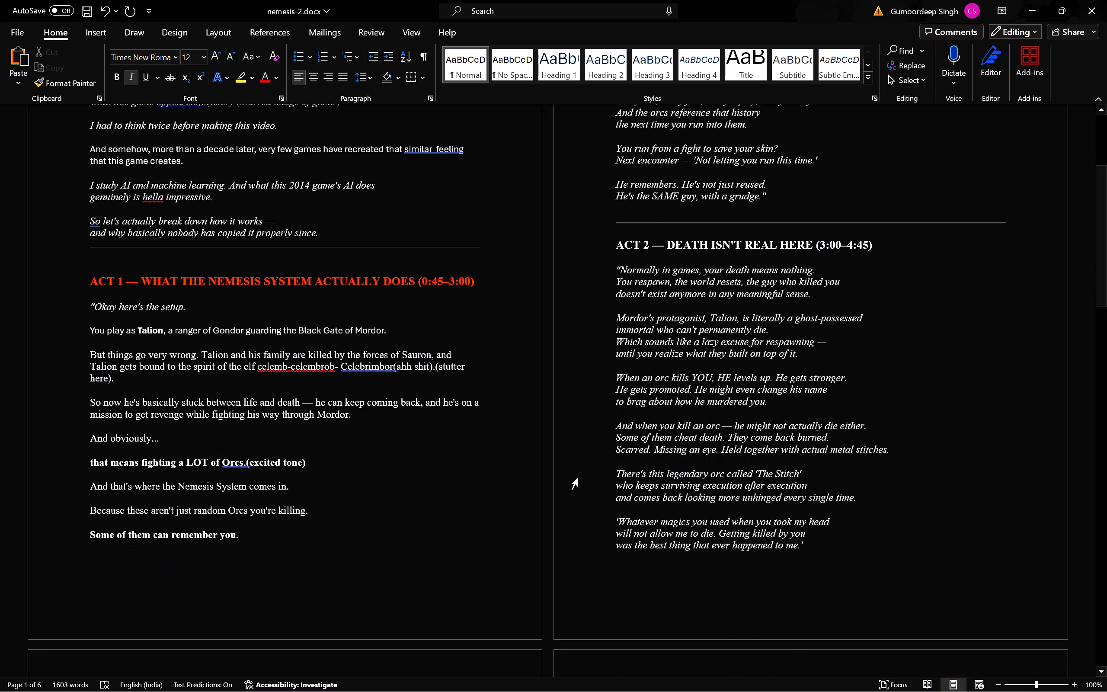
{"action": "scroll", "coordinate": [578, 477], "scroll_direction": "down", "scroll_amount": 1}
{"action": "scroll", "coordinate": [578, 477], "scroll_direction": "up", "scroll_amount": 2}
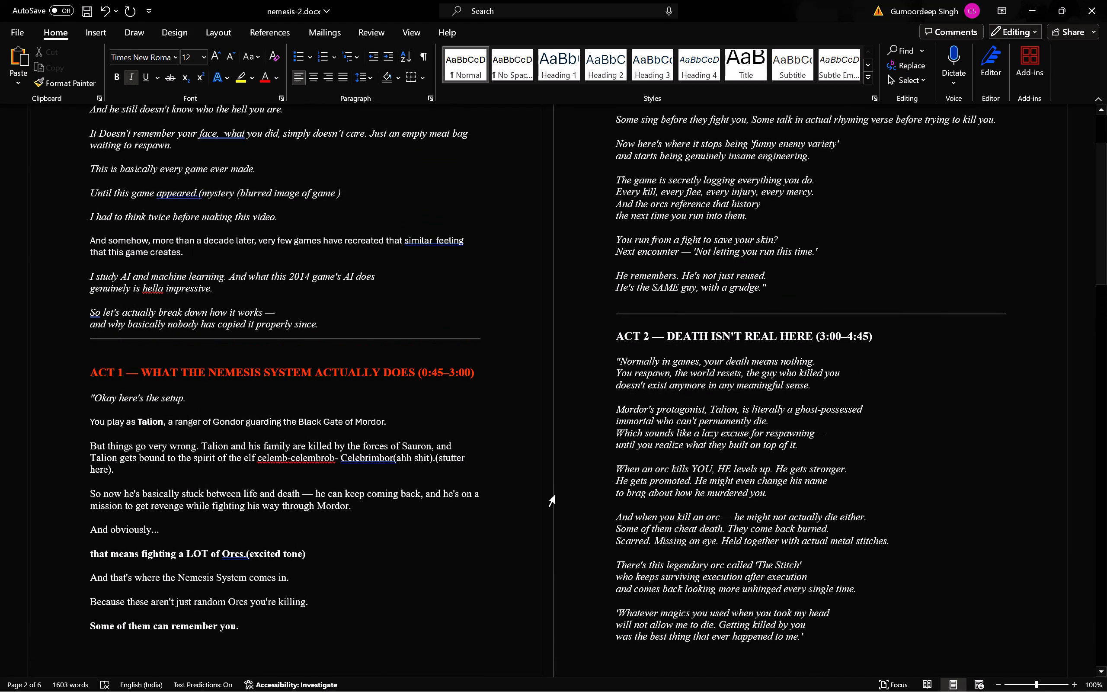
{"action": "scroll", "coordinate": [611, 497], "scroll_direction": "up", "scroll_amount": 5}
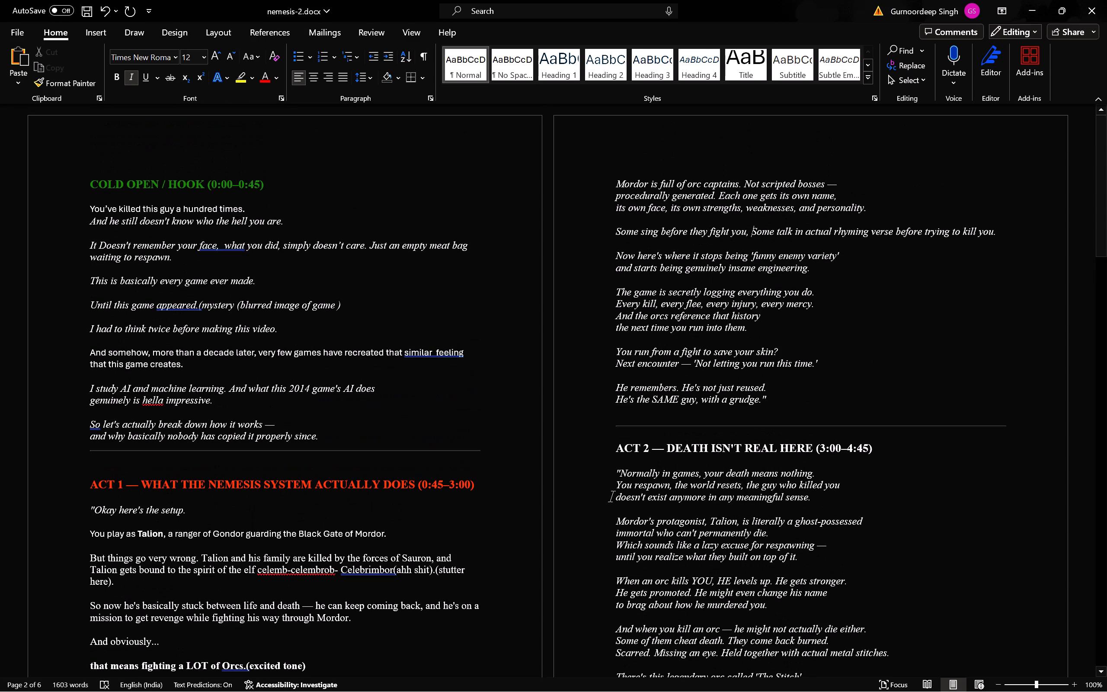
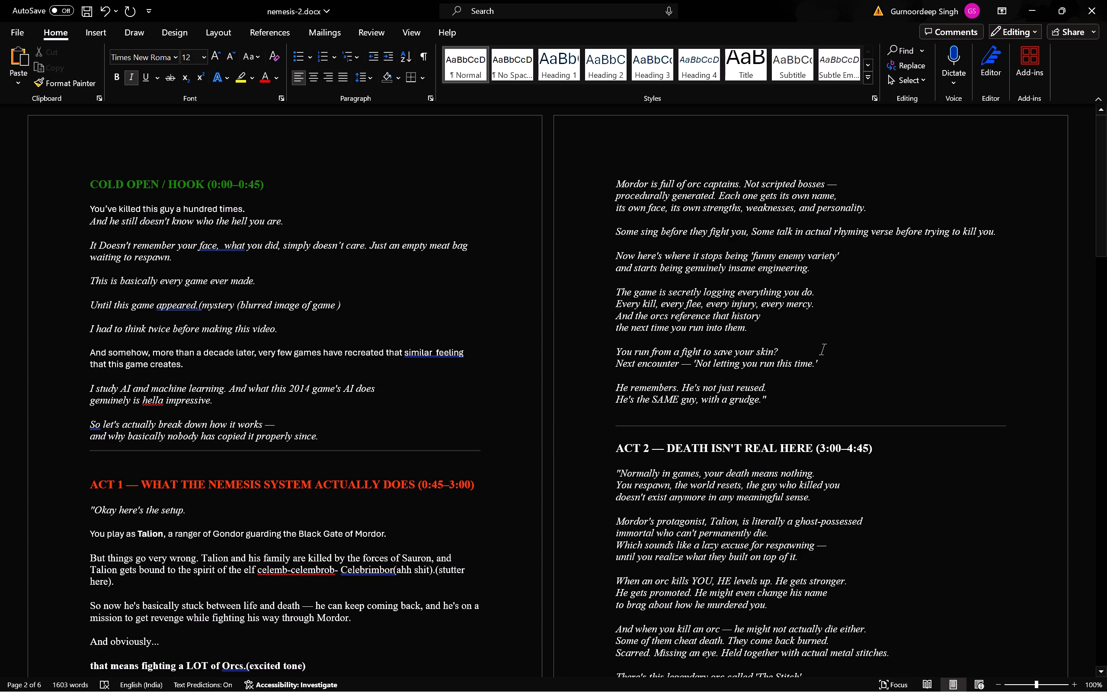
Replace the orc's quote after "Next encounter —" in Act 1 with "He might mock you.".
{"action": "left_click_drag", "start_coordinate": [822, 363], "coordinate": [697, 362]}
{"action": "key", "text": "BackSpace"}
{"action": "key", "text": "BackSpace"}
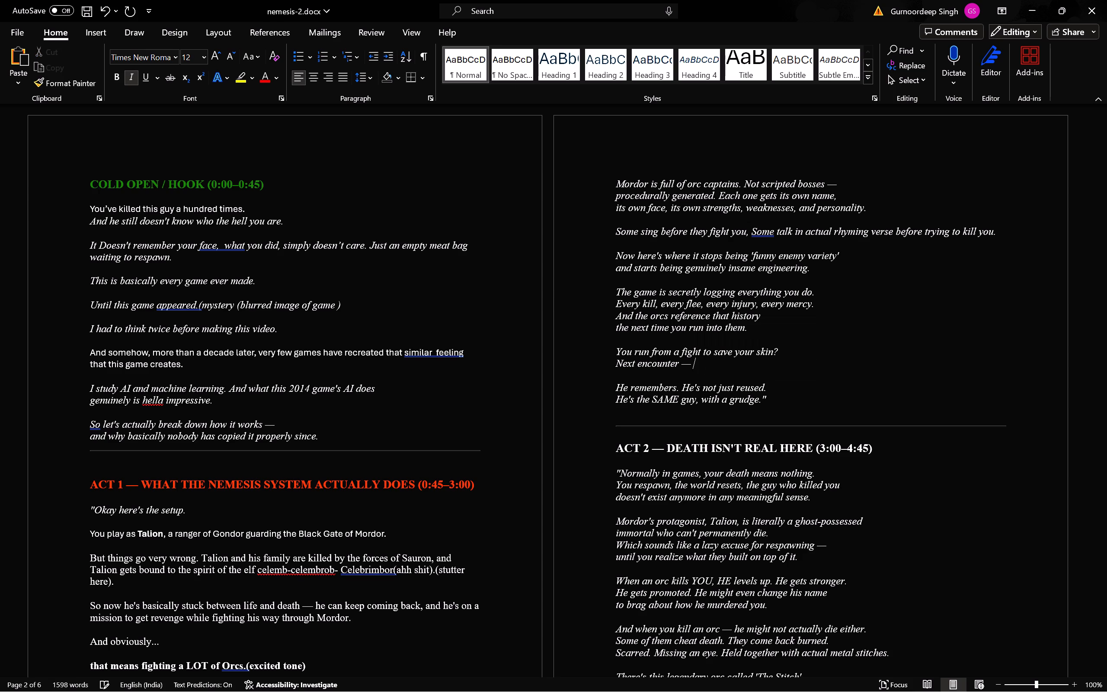
{"action": "type", "text": "He might mock you"}
{"action": "key", "text": "period"}
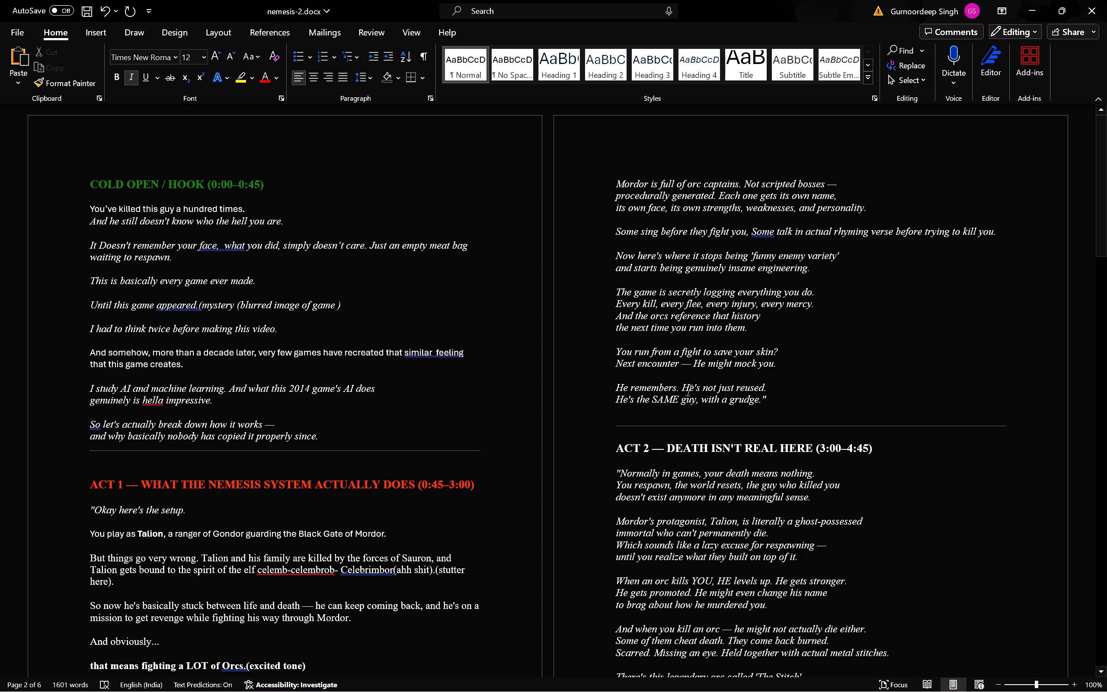
Remove the closing quotation mark after "He's the SAME guy, with a grudge.".
{"action": "left_click", "coordinate": [802, 401]}
{"action": "key", "text": "BackSpace"}
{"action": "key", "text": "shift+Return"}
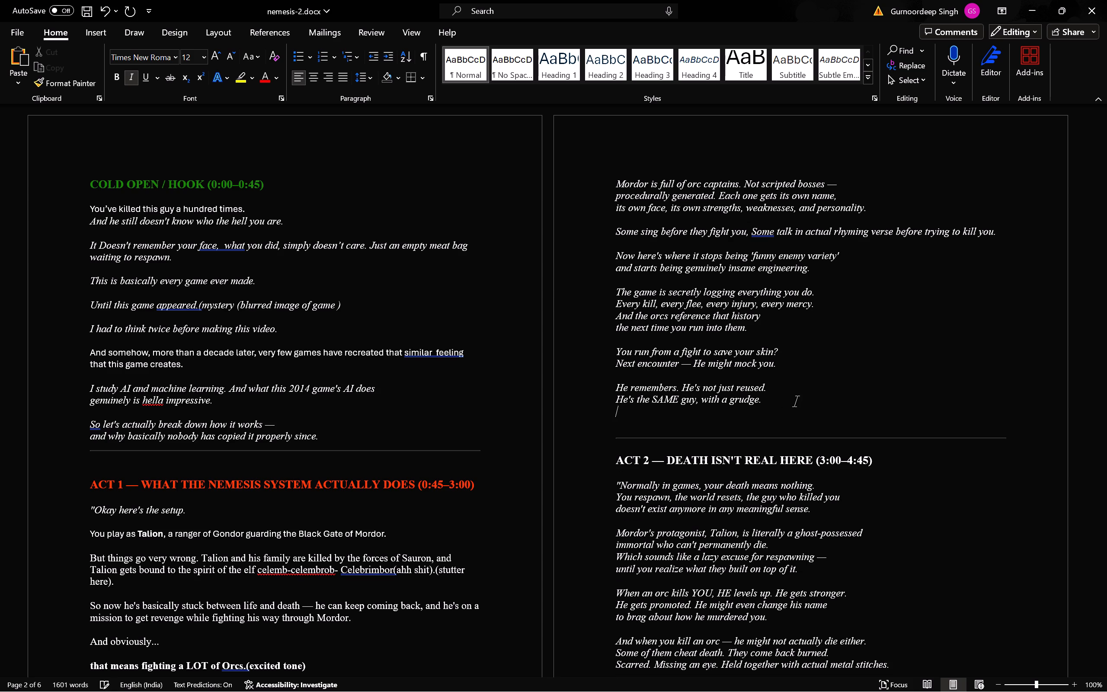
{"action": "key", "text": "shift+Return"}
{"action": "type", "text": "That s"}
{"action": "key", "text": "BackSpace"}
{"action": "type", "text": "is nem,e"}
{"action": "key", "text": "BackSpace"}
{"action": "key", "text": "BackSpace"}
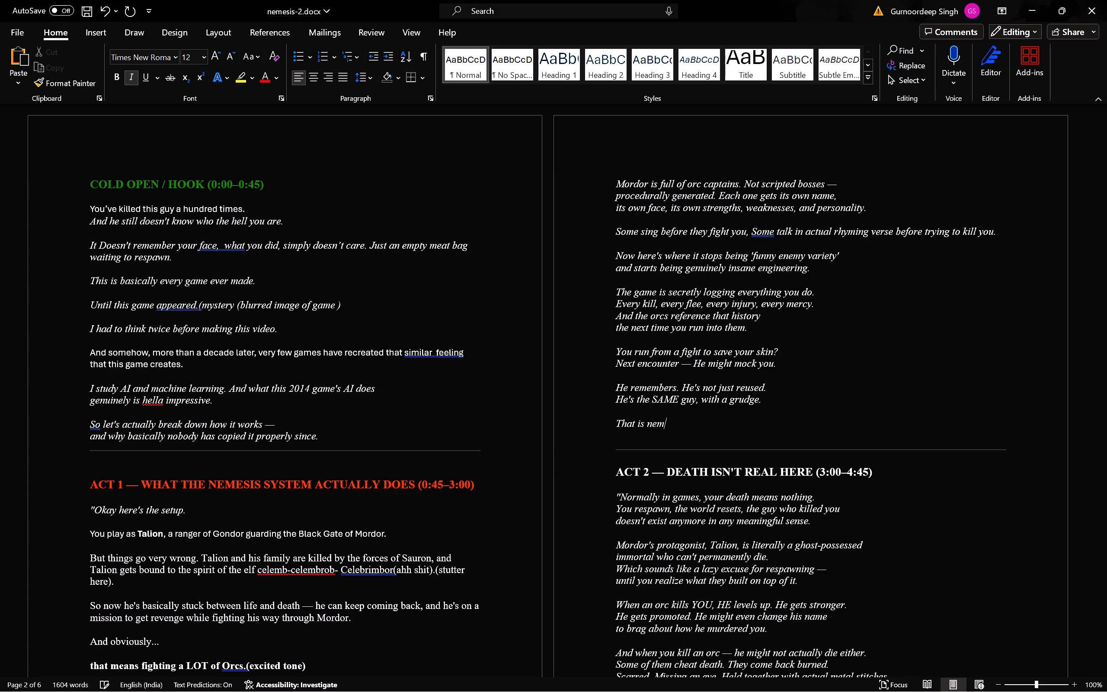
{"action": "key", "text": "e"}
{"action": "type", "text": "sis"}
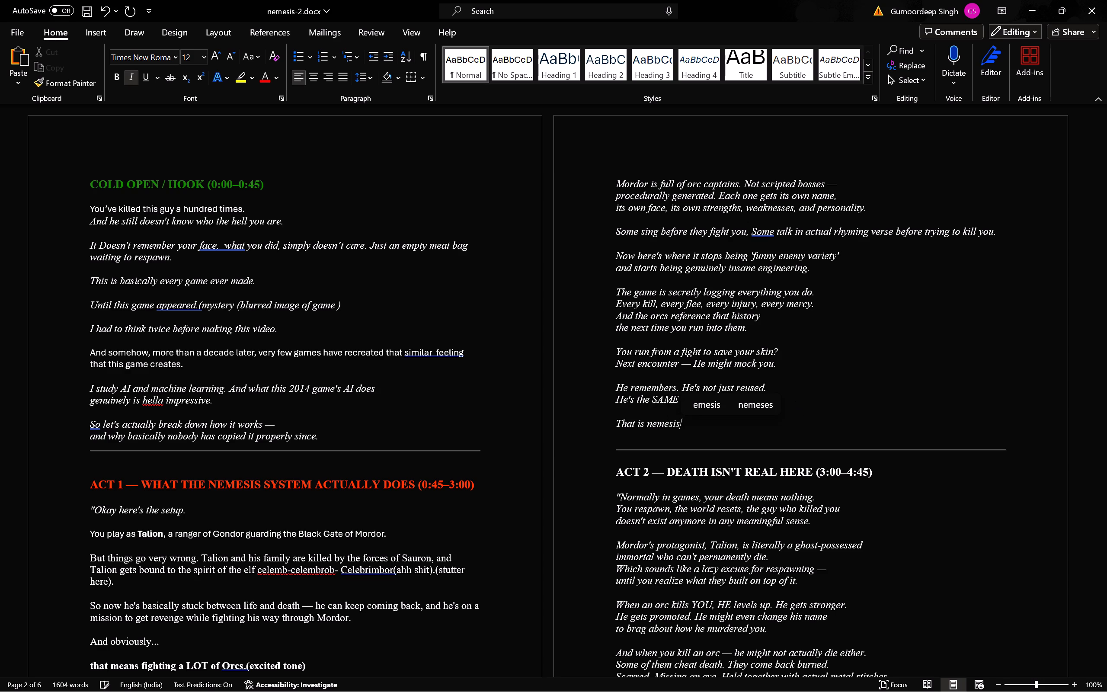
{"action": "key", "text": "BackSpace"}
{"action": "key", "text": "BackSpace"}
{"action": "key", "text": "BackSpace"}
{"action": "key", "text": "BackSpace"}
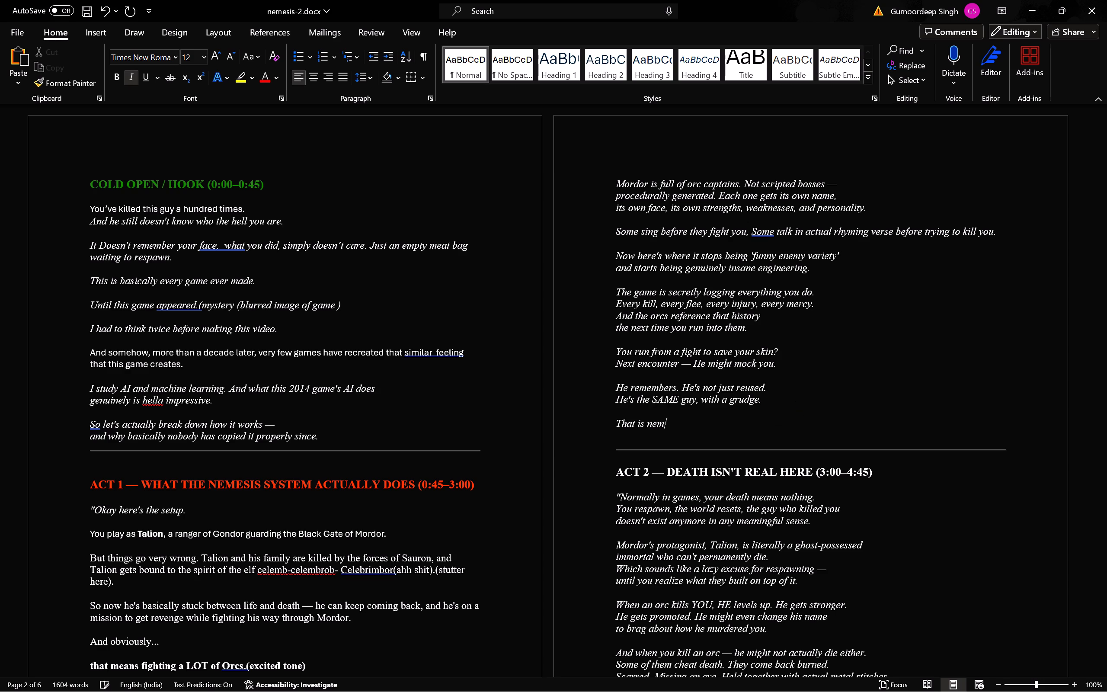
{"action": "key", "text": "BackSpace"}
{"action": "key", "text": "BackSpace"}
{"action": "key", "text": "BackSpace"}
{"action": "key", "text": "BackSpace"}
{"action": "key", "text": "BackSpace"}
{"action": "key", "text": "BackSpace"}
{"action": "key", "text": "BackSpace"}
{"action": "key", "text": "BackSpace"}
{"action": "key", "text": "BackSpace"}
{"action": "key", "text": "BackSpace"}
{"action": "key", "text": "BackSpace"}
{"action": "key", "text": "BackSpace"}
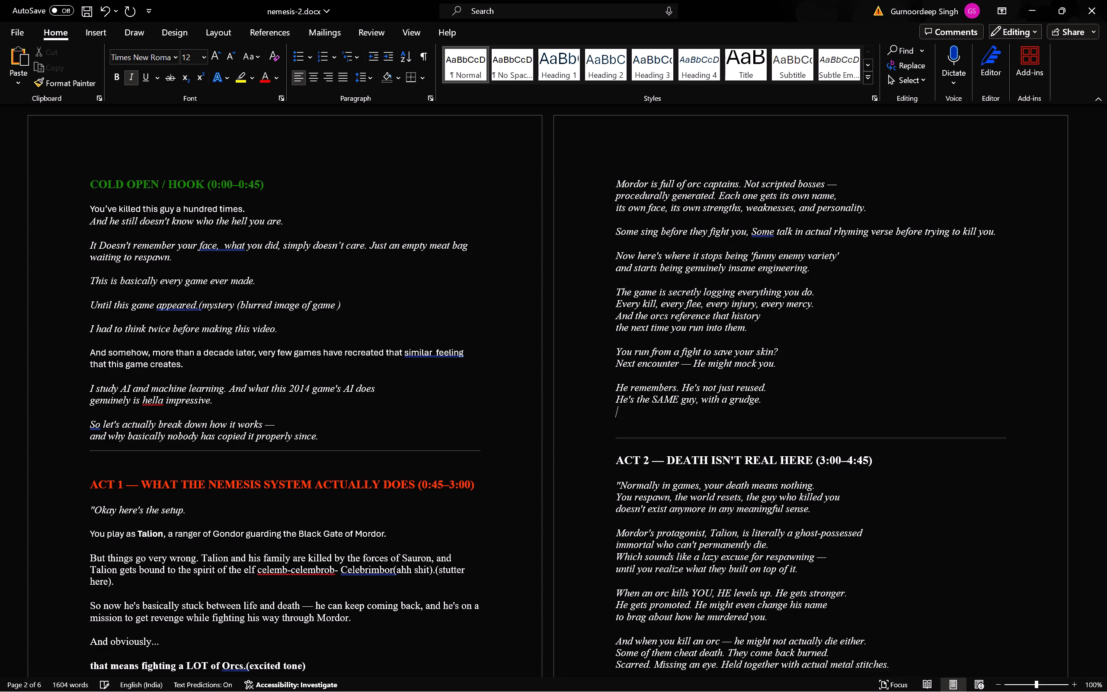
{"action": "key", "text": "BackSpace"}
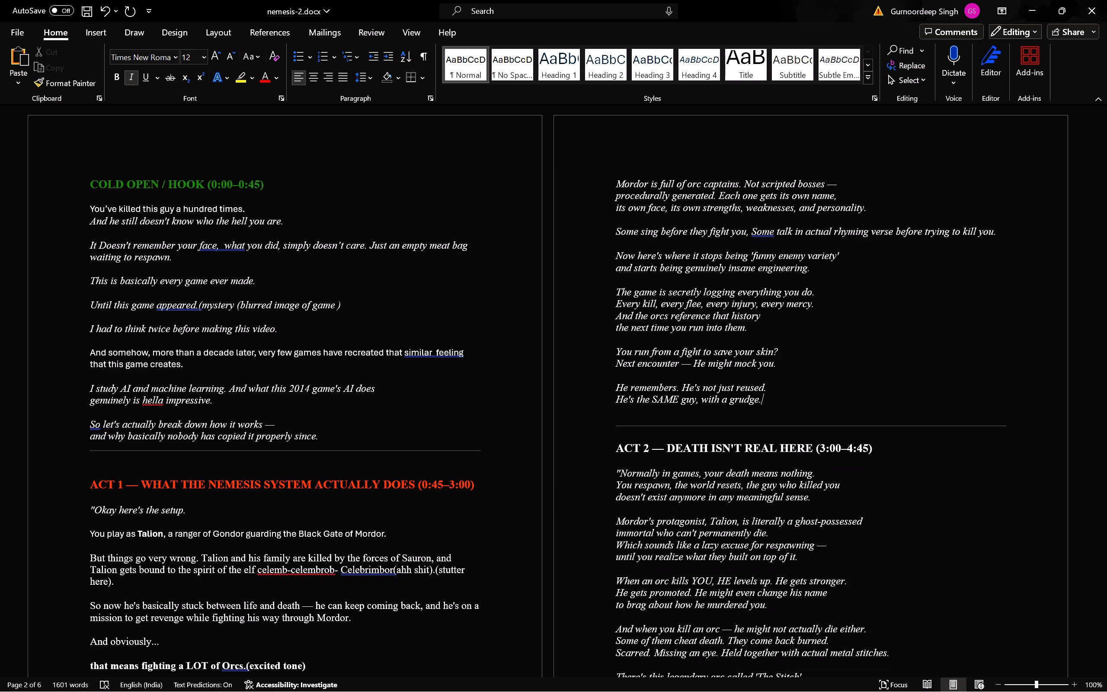
Paste the copied Nemesis joke passage on a new line below "and starts being genuinely insane engineering.".
{"action": "left_click", "coordinate": [832, 274]}
{"action": "key", "text": "Return"}
{"action": "key", "text": "ctrl+v"}
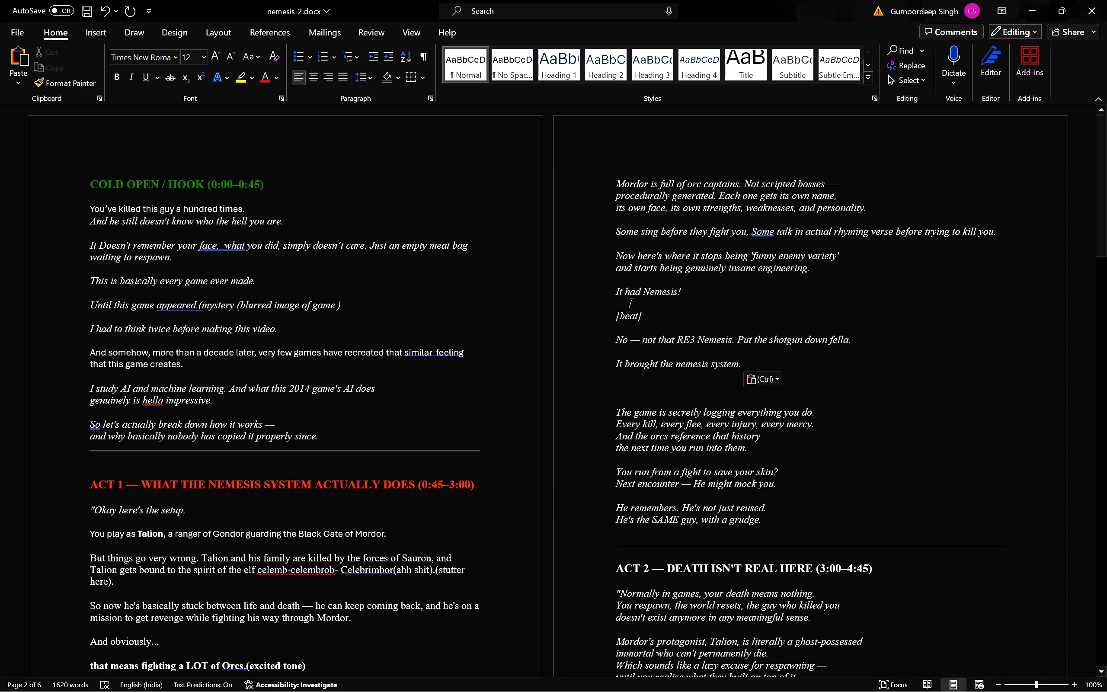
Reword the opening of the pasted line "It had Nemesis!" so it reads "This game had Nemesis!".
{"action": "left_click_drag", "start_coordinate": [643, 290], "coordinate": [607, 292]}
{"action": "type", "text": "This game g"}
{"action": "key", "text": "BackSpace"}
{"action": "type", "text": "had"}
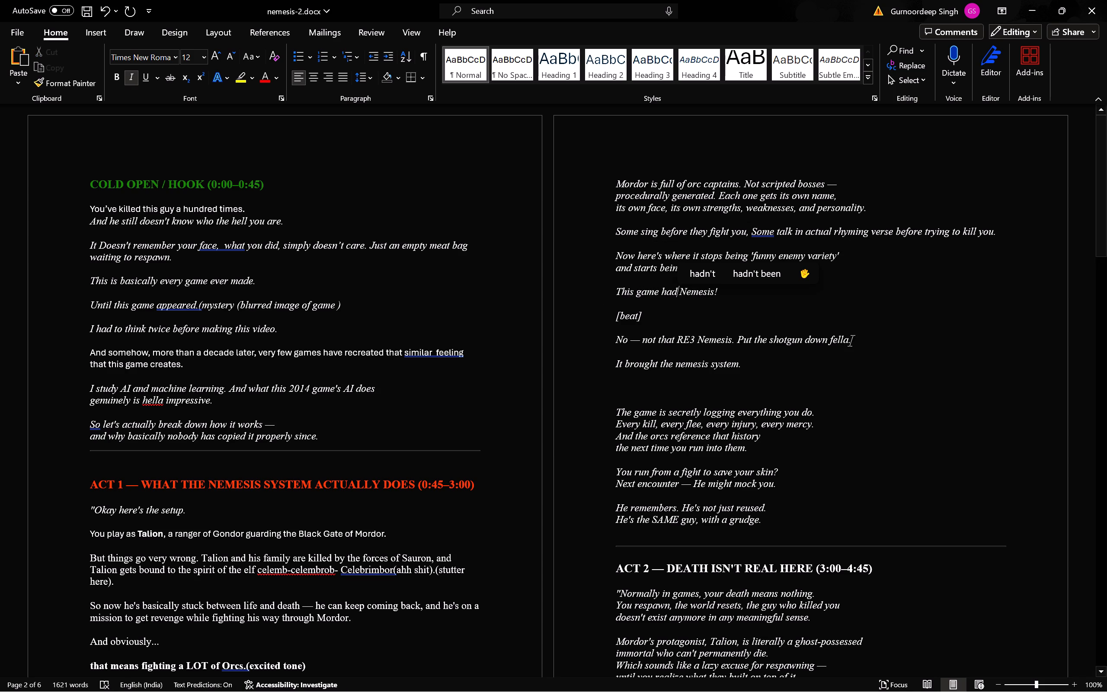
Remove the extra blank line below "It brought the nemesis system." and save the script.
{"action": "left_click", "coordinate": [651, 396]}
{"action": "key", "text": "BackSpace"}
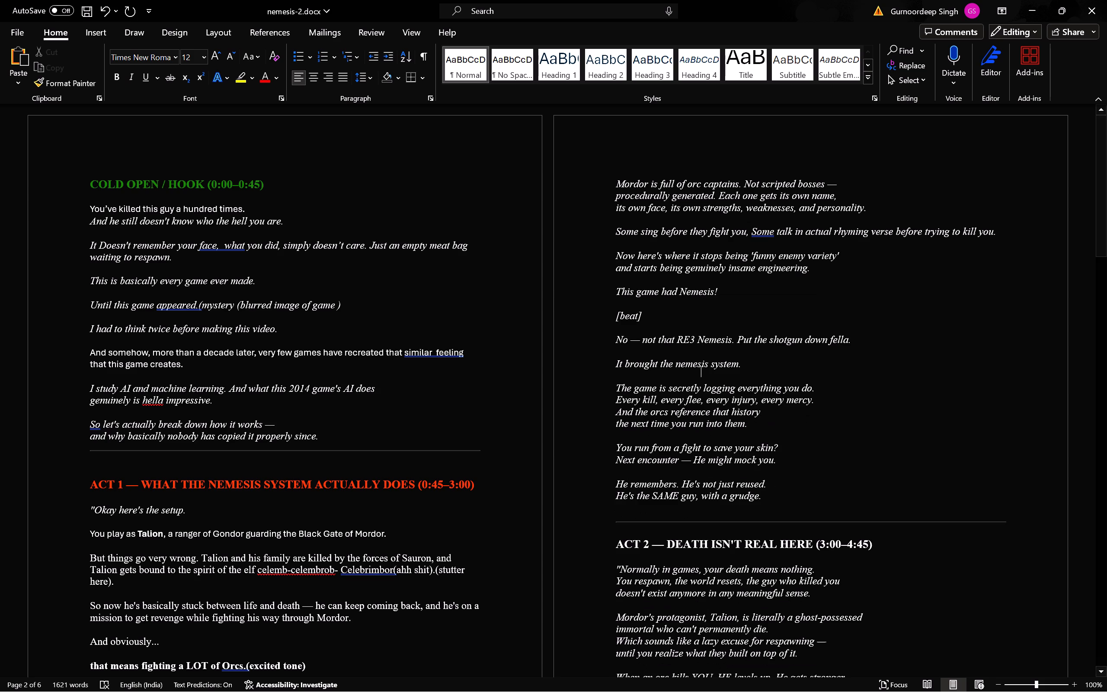
{"action": "key", "text": "Down"}
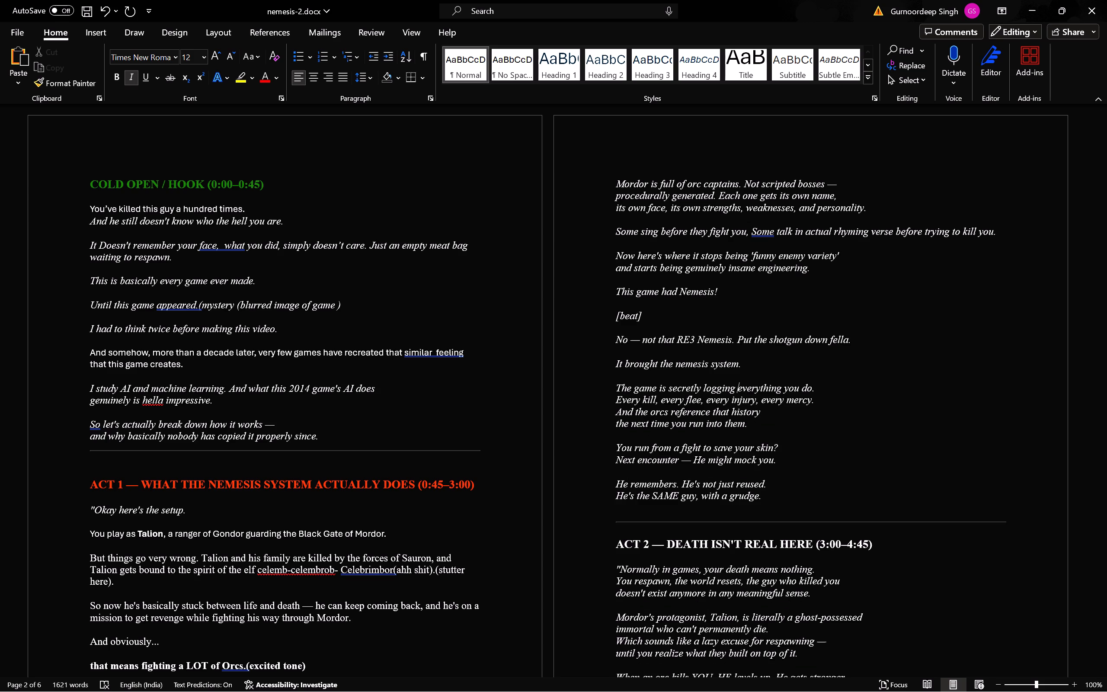
{"action": "key", "text": "Left"}
{"action": "key", "text": "ctrl+s"}
Skim the rest of the script from Act 2 through to the closing subscribe line.
{"action": "scroll", "coordinate": [774, 466], "scroll_direction": "down", "scroll_amount": 1}
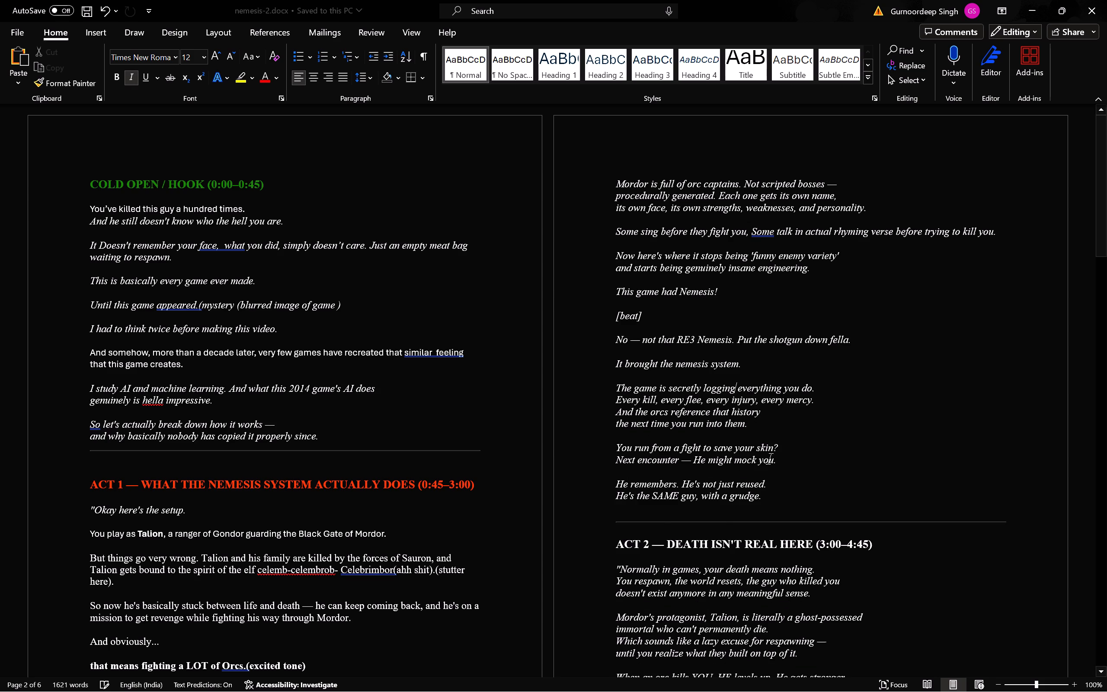
{"action": "scroll", "coordinate": [805, 473], "scroll_direction": "down", "scroll_amount": 5}
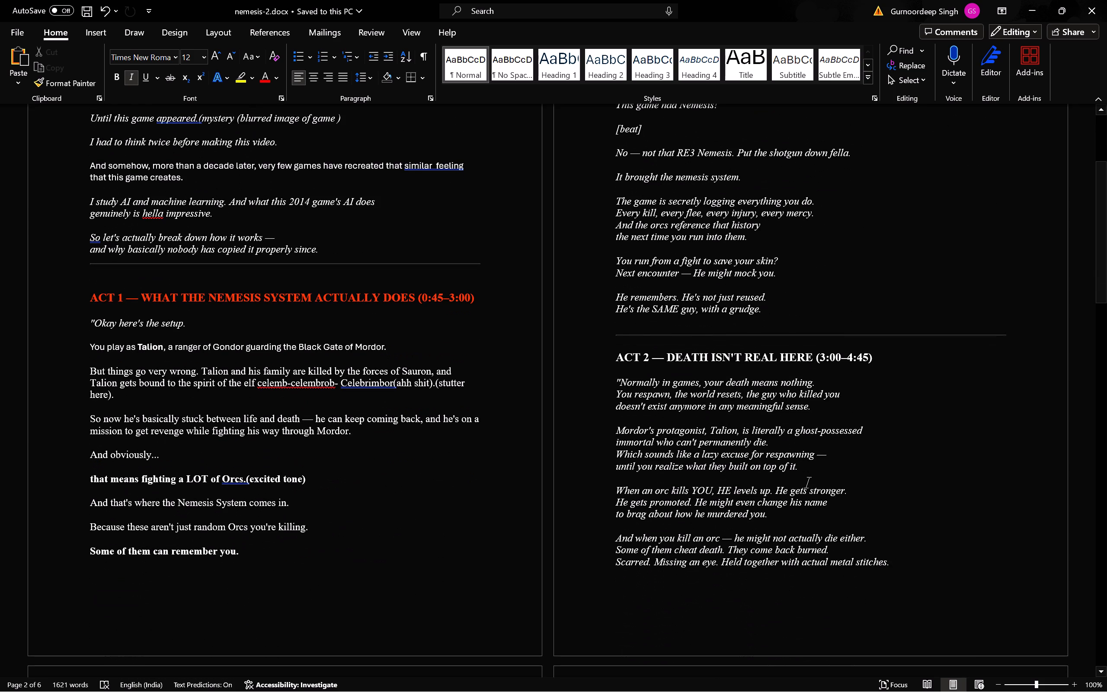
{"action": "scroll", "coordinate": [807, 483], "scroll_direction": "down", "scroll_amount": 1}
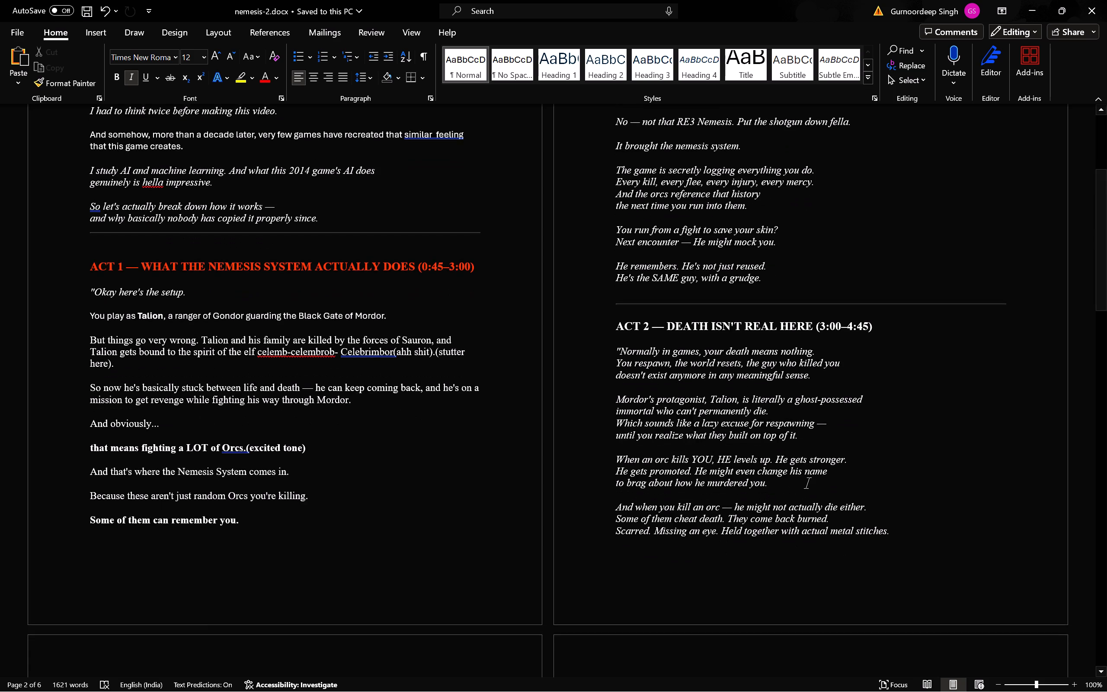
{"action": "scroll", "coordinate": [807, 483], "scroll_direction": "down", "scroll_amount": 10}
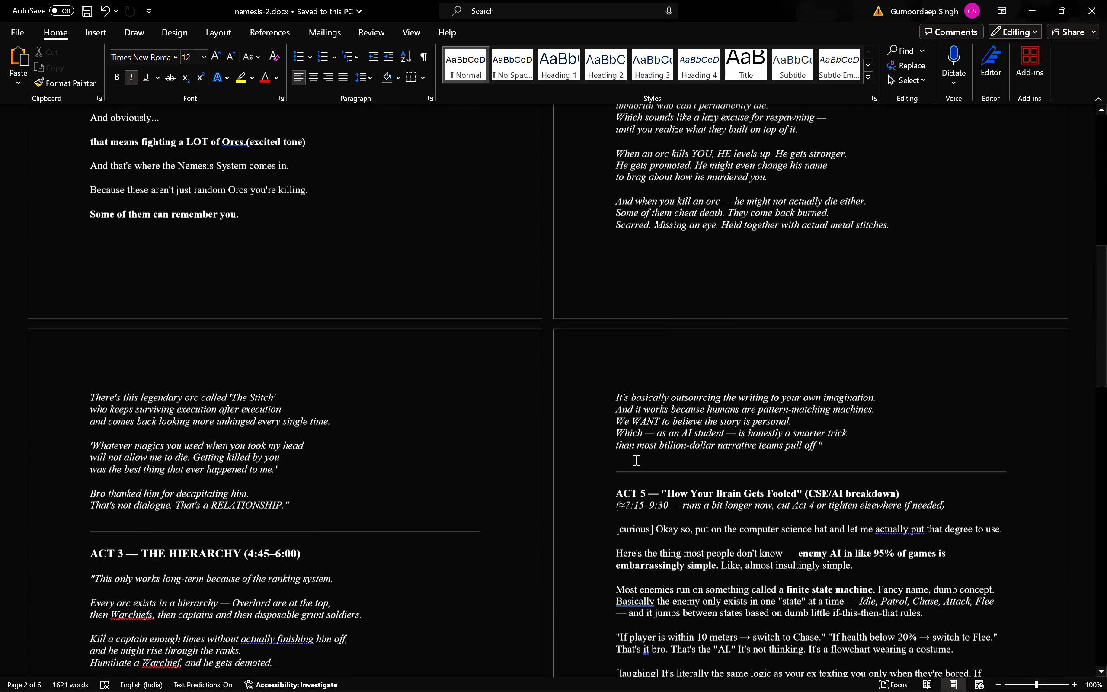
{"action": "scroll", "coordinate": [627, 458], "scroll_direction": "down", "scroll_amount": 1}
{"action": "scroll", "coordinate": [617, 458], "scroll_direction": "down", "scroll_amount": 20}
{"action": "scroll", "coordinate": [617, 458], "scroll_direction": "down", "scroll_amount": 3}
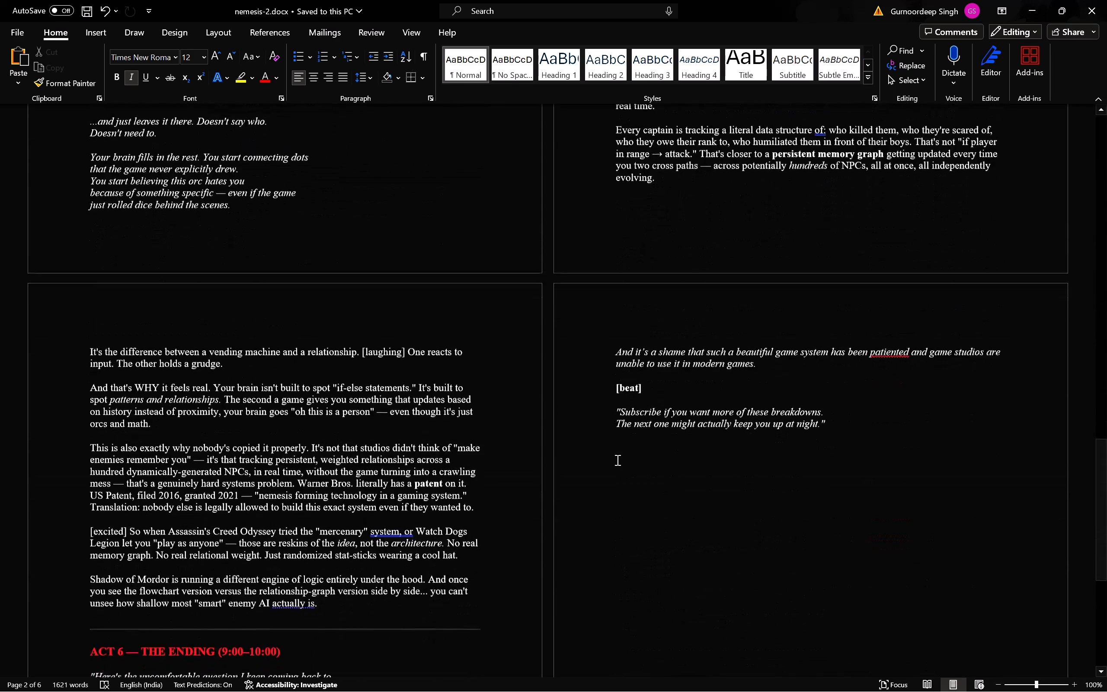
{"action": "scroll", "coordinate": [617, 460], "scroll_direction": "down", "scroll_amount": 4}
Save the document and copy the entire script text.
{"action": "key", "text": "ctrl+s"}
{"action": "key", "text": "ctrl+a"}
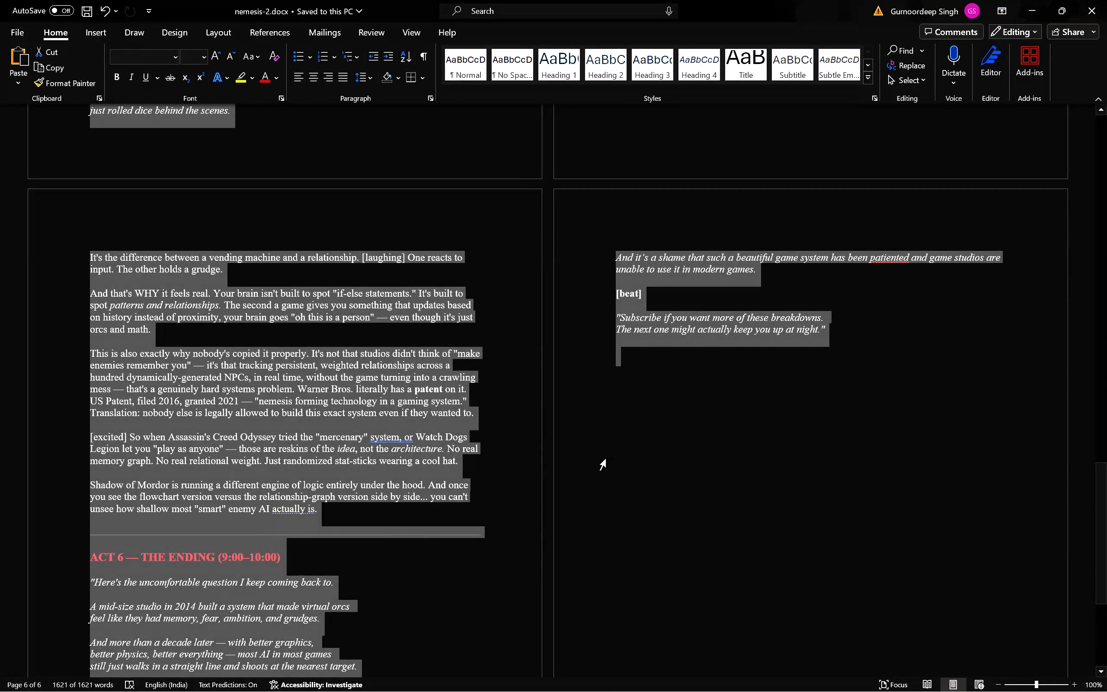
{"action": "key", "text": "ctrl+c"}
{"action": "left_click", "coordinate": [606, 458]}
{"action": "scroll", "coordinate": [640, 617], "scroll_direction": "down", "scroll_amount": 2}
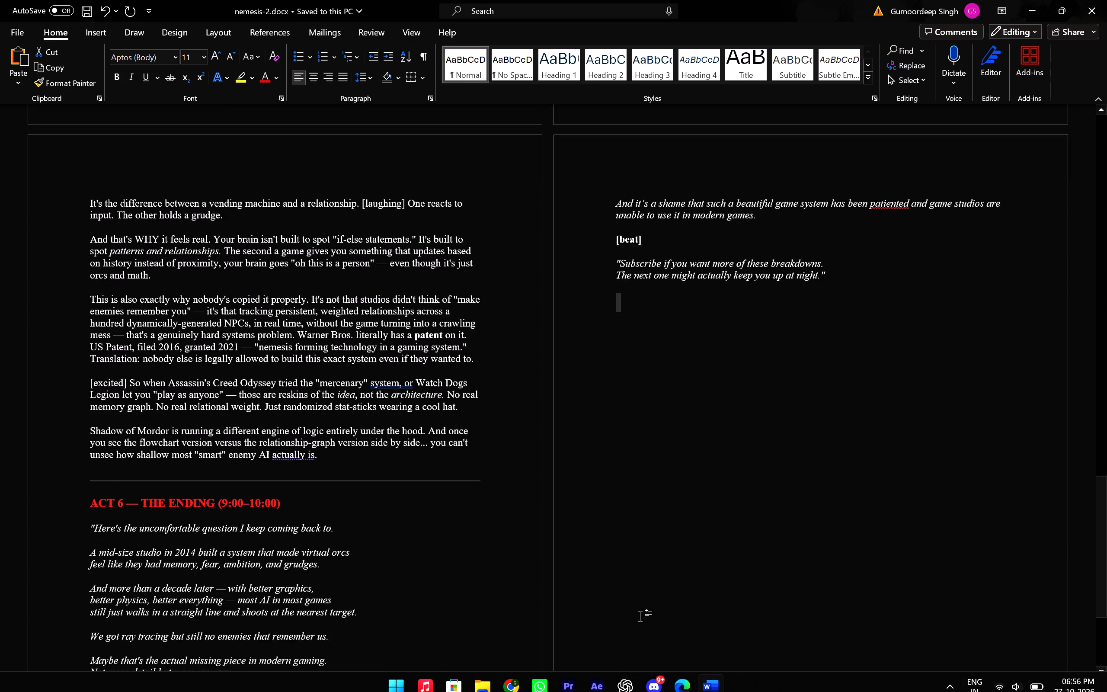
{"action": "scroll", "coordinate": [651, 653], "scroll_direction": "down", "scroll_amount": 2}
{"action": "scroll", "coordinate": [701, 559], "scroll_direction": "down", "scroll_amount": 1}
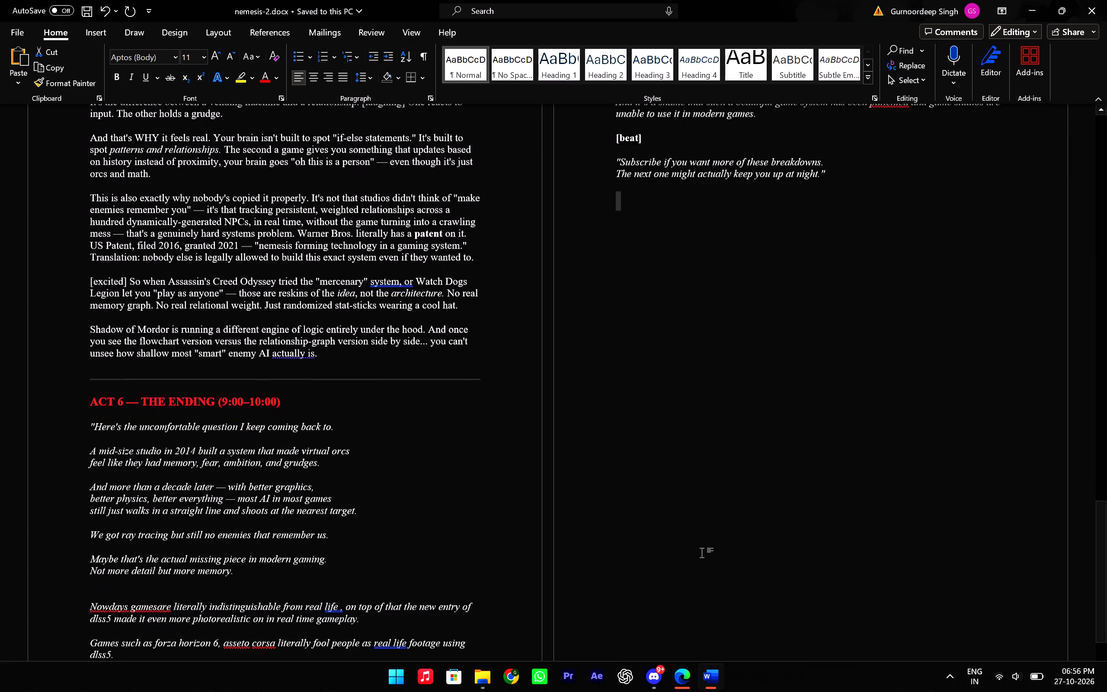